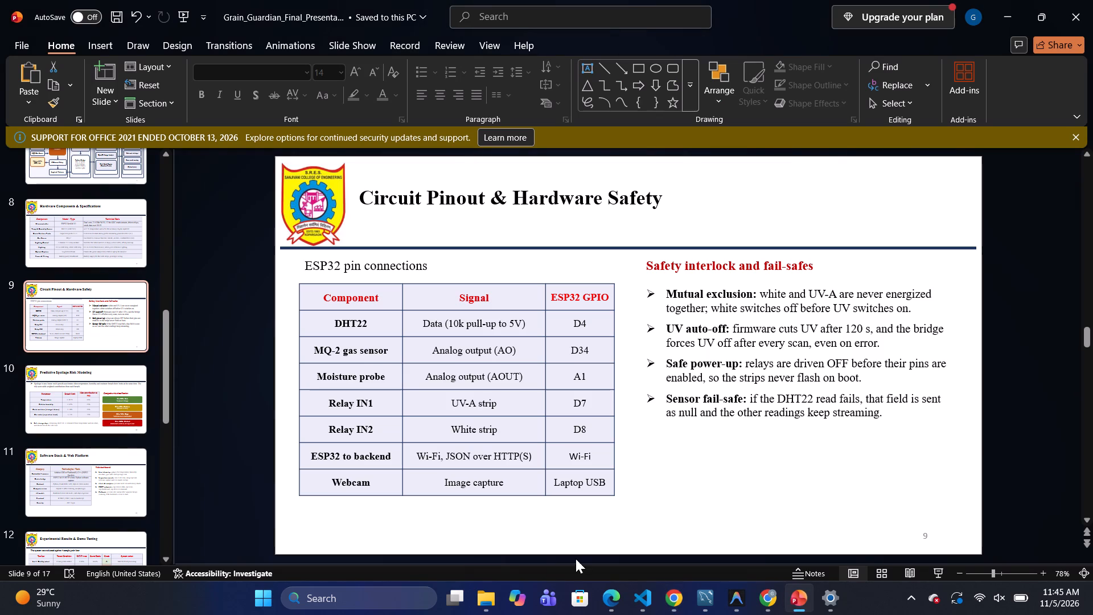
{"action": "left_click", "coordinate": [589, 376]}
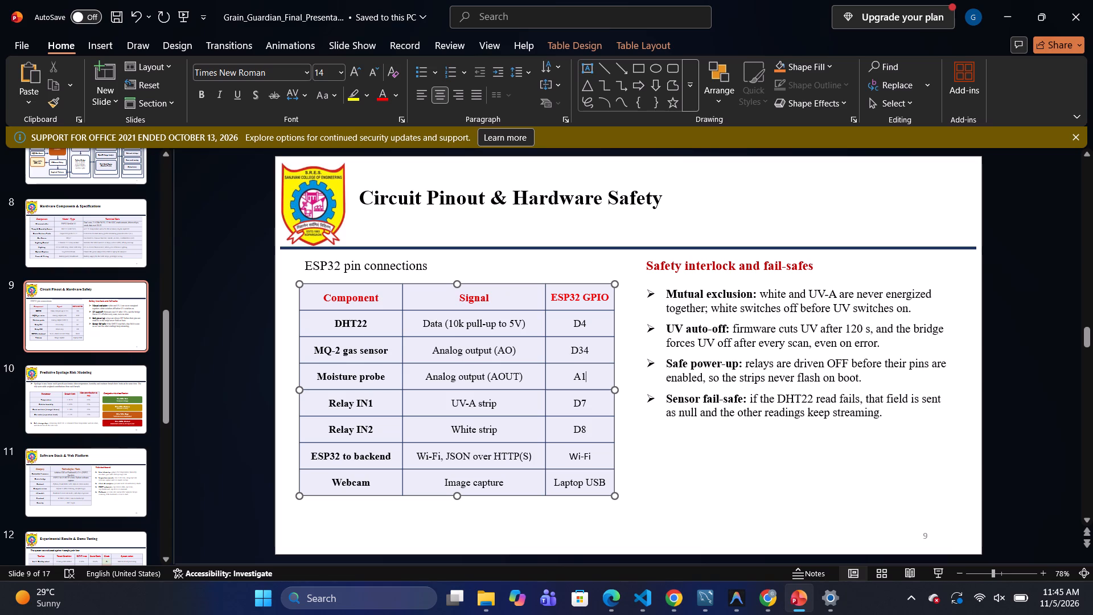
{"action": "key", "text": "BackSpace"}
{"action": "key", "text": "BackSpace"}
{"action": "type", "text": "D35"}
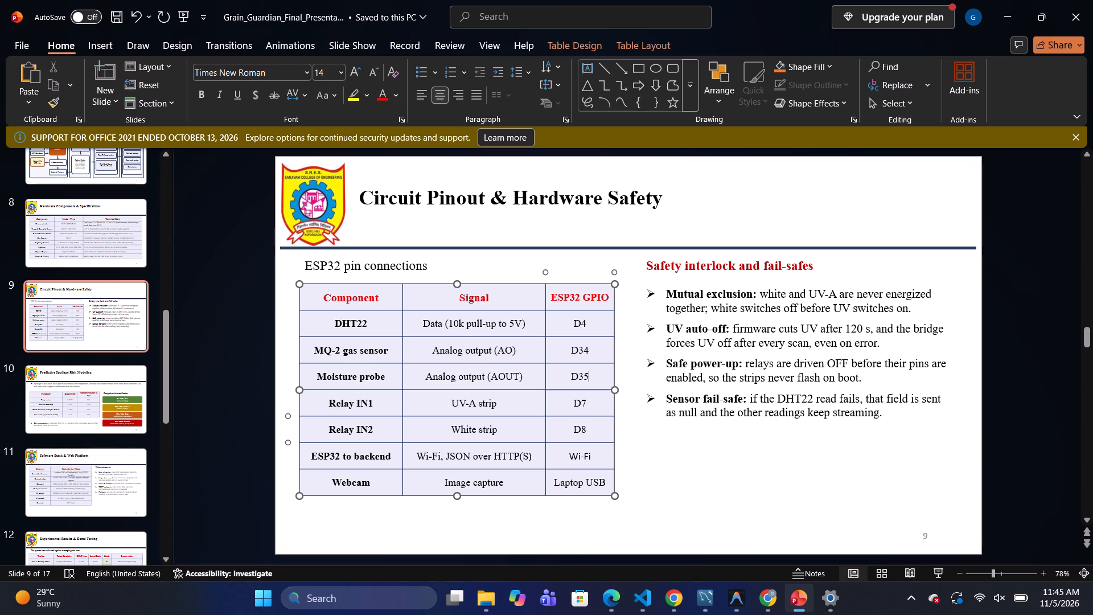
Set the ESP32 GPIO of Relay IN1 (UV-A strip) to D26 and of Relay IN2 (White strip) to D27.
{"action": "left_click", "coordinate": [594, 405]}
{"action": "key", "text": "BackSpace"}
{"action": "type", "text": "26"}
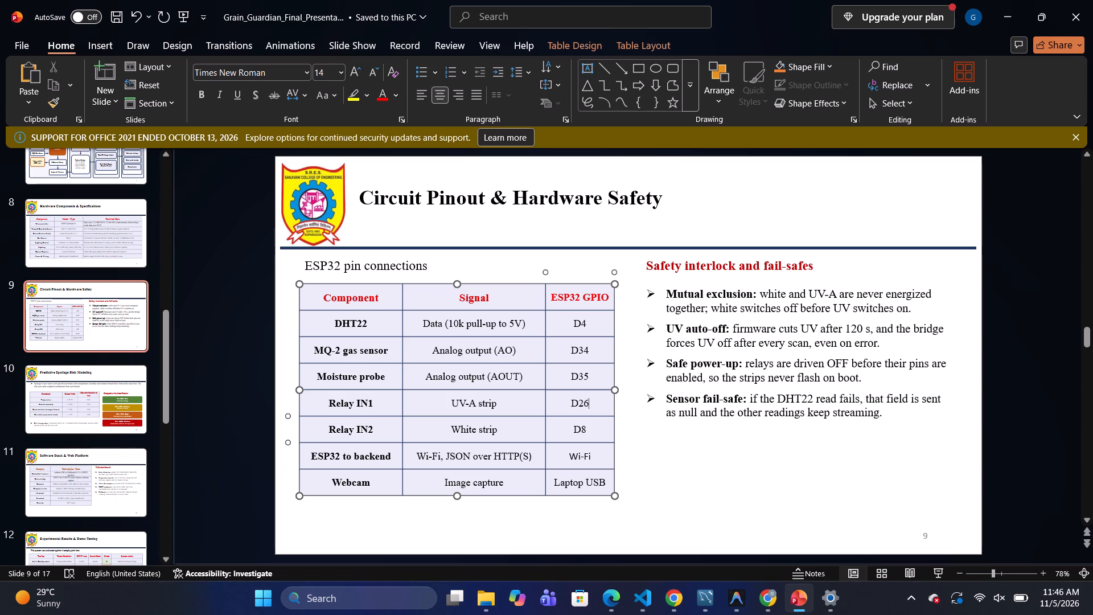
{"action": "left_click", "coordinate": [598, 431]}
{"action": "key", "text": "BackSpace"}
{"action": "type", "text": "27"}
Save the presentation with the updated pin table.
{"action": "key", "text": "ctrl+s"}
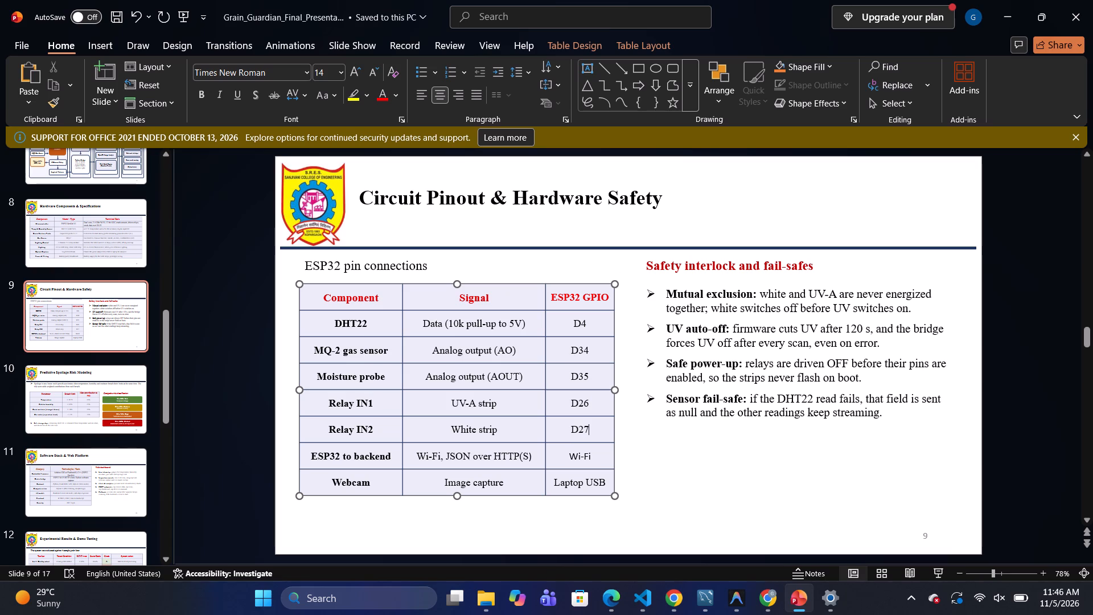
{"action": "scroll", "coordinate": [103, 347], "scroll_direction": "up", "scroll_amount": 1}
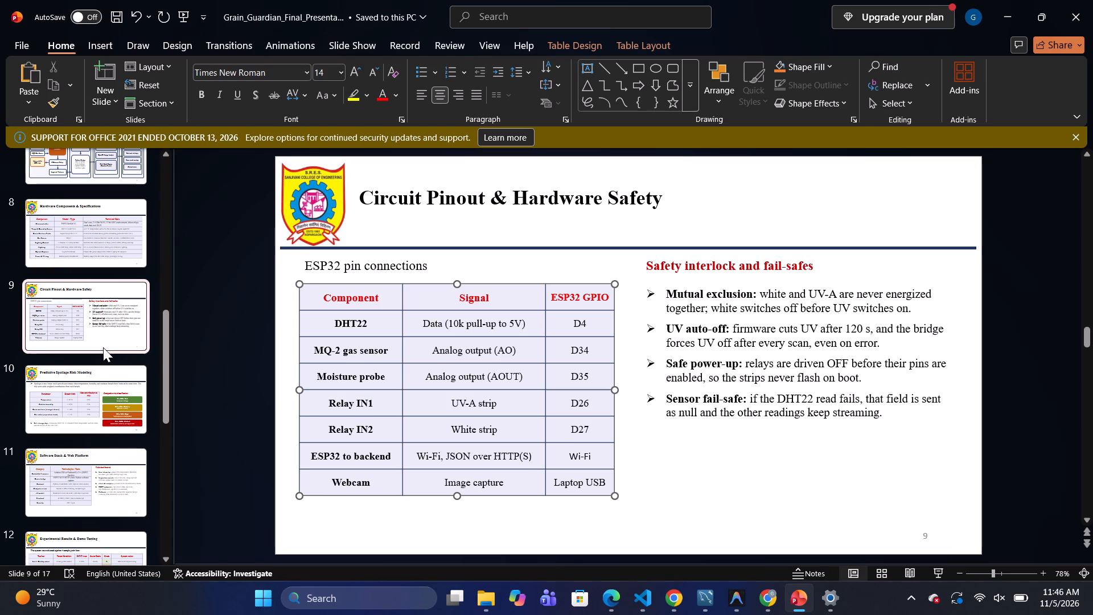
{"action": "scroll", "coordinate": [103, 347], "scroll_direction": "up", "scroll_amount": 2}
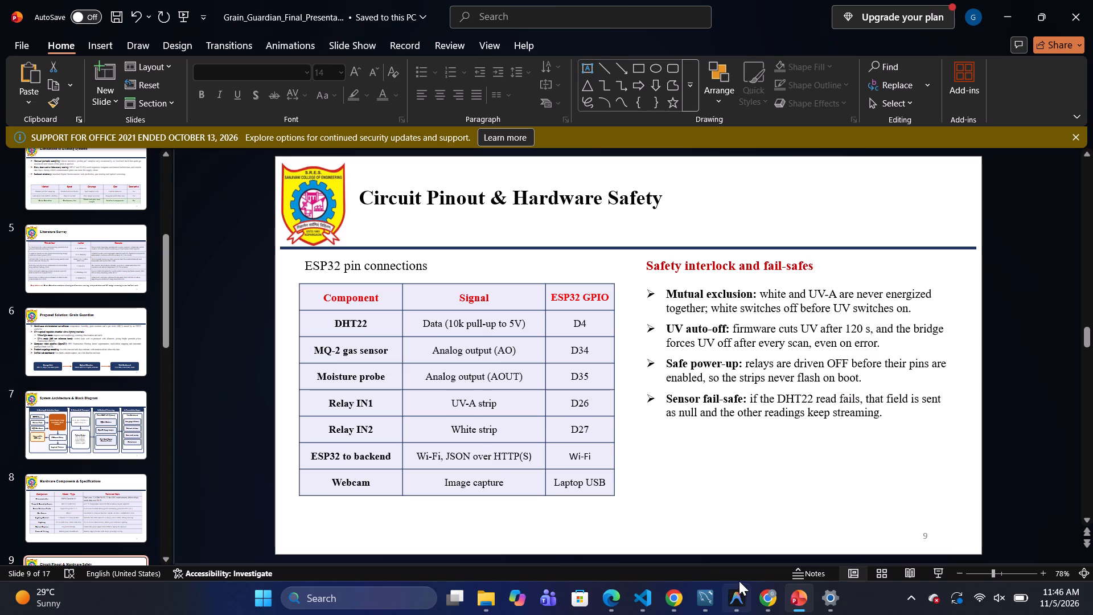
Switch to the Windows Settings window showing the system's About page and close it.
{"action": "left_click", "coordinate": [831, 596]}
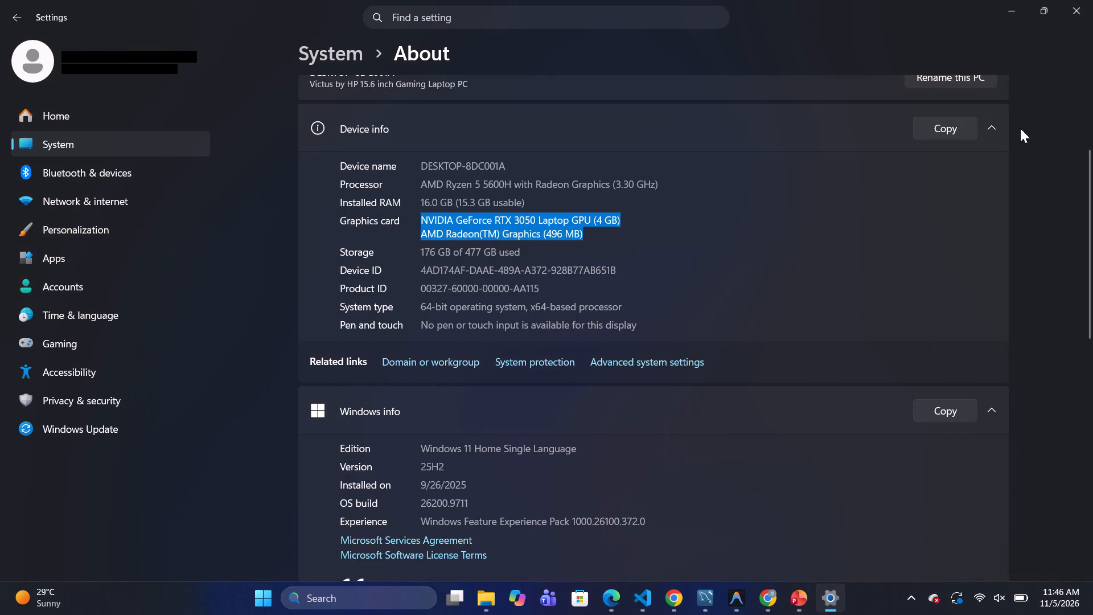
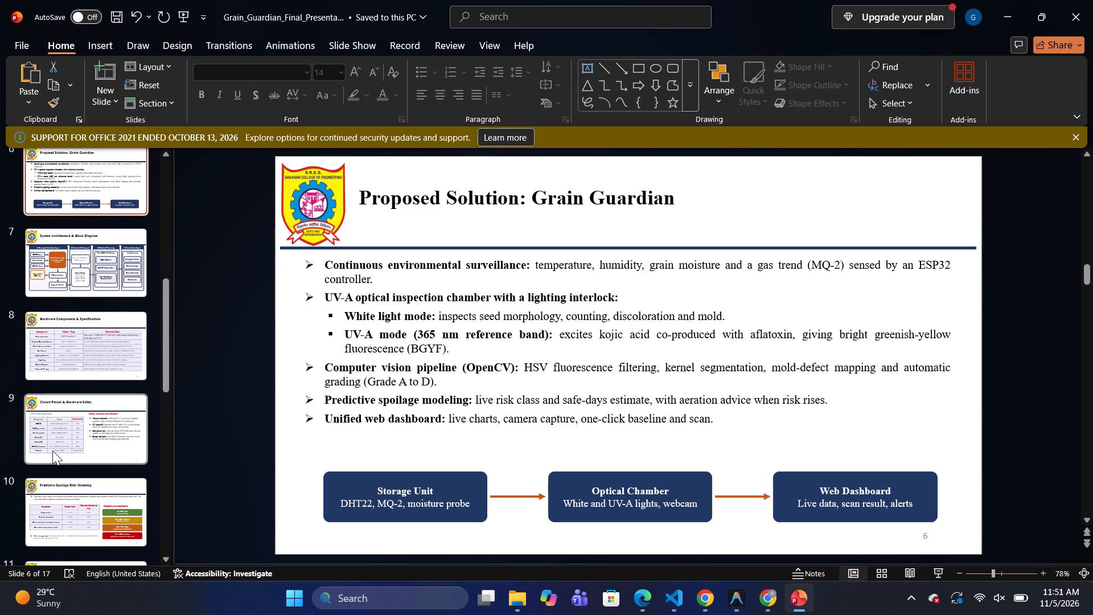
{"action": "left_click", "coordinate": [52, 450]}
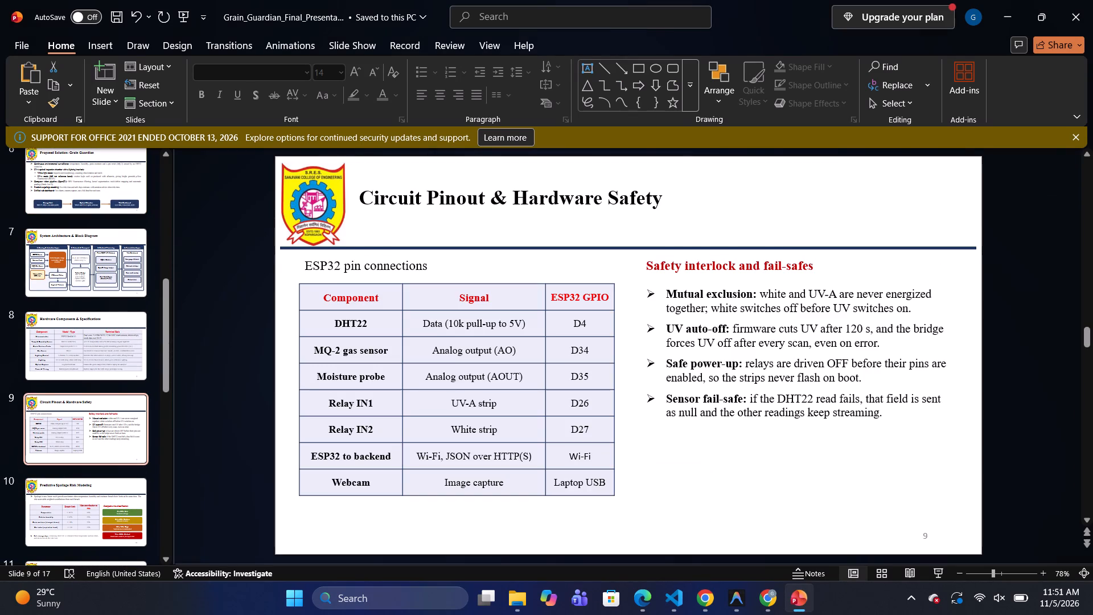
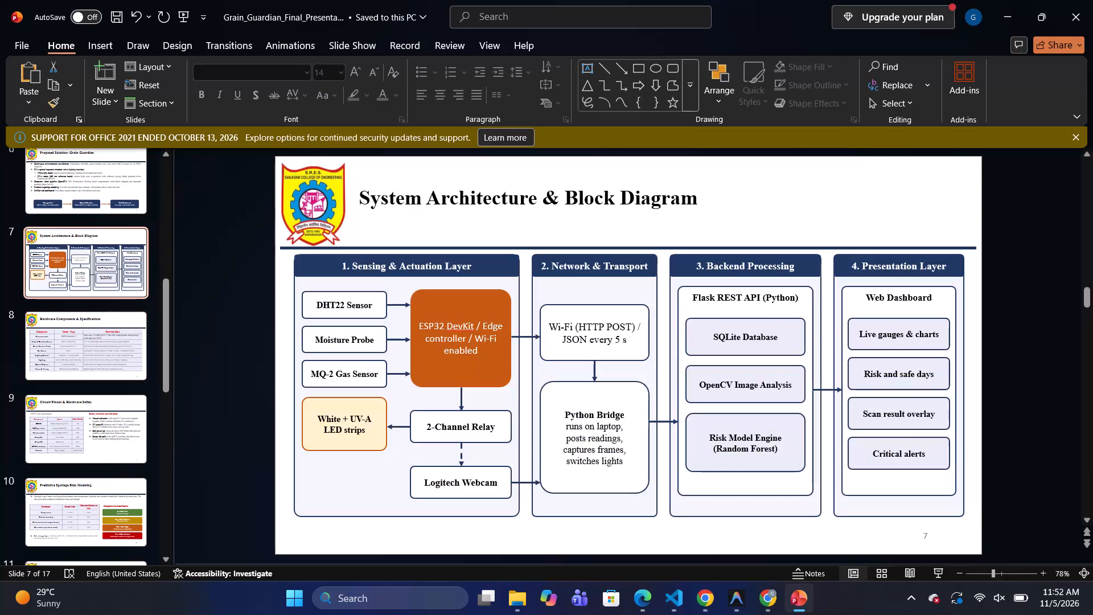
Go back through the preceding slides and open slide 3, Introduction & Problem Statement, to read its content.
{"action": "key", "text": "Up"}
{"action": "key", "text": "Up"}
{"action": "key", "text": "Up"}
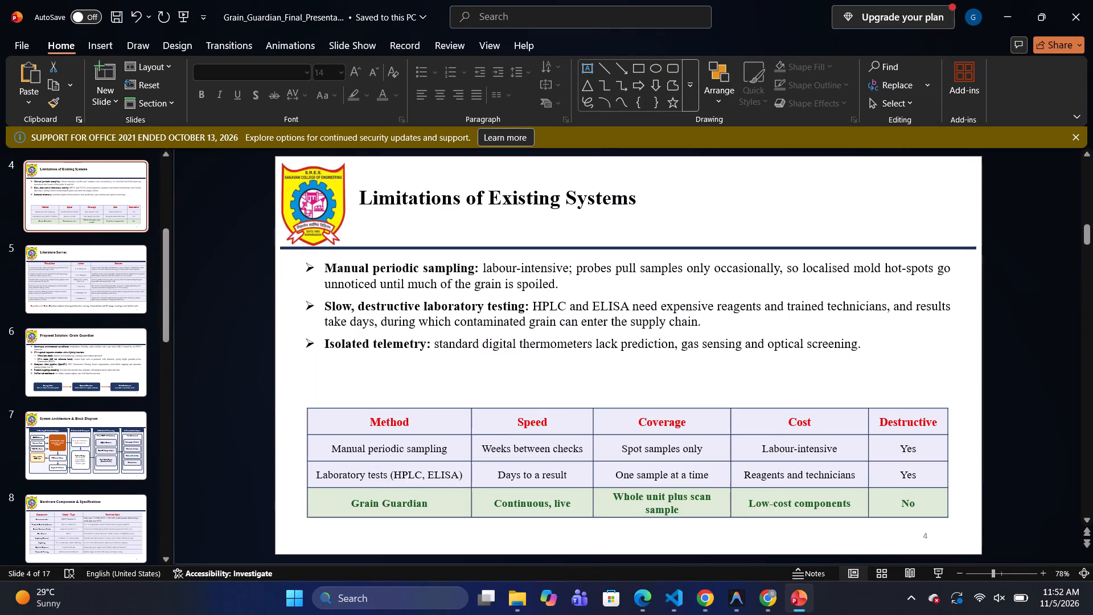
{"action": "key", "text": "Up"}
{"action": "key", "text": "Up"}
{"action": "key", "text": "Down"}
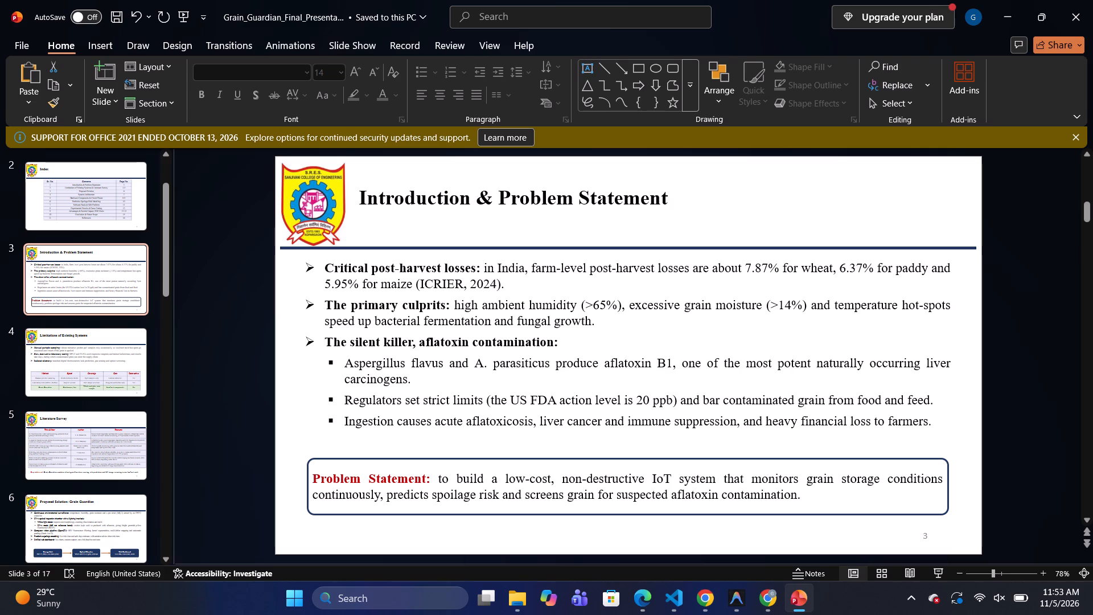
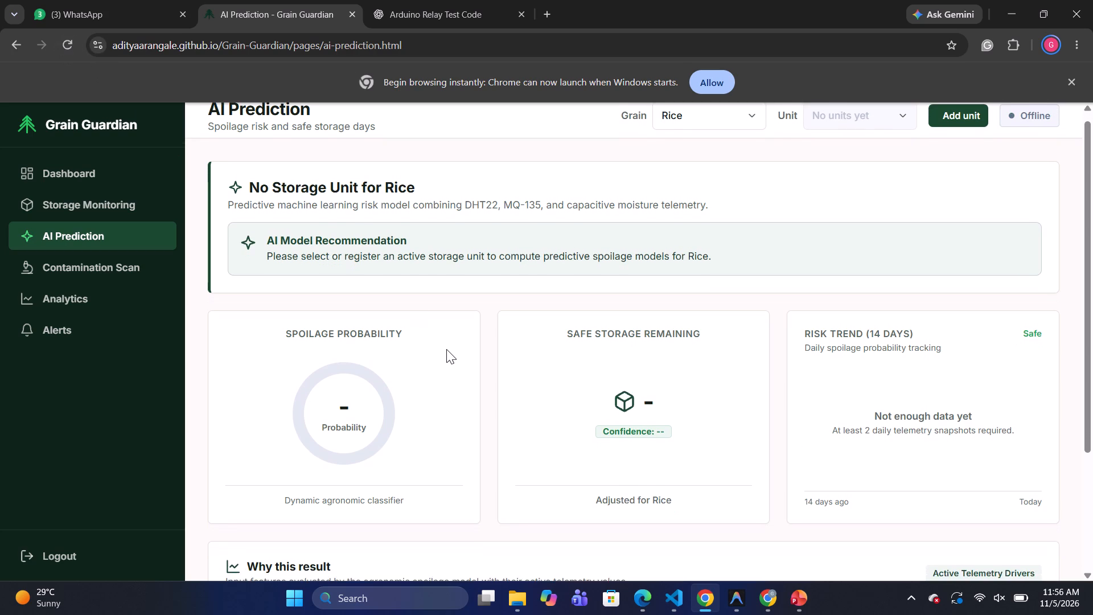
{"action": "scroll", "coordinate": [446, 349], "scroll_direction": "up", "scroll_amount": 1}
Return to the Dashboard page and examine the hardware status and live sensor readings, reloading repeatedly for fresh data.
{"action": "left_click", "coordinate": [63, 166]}
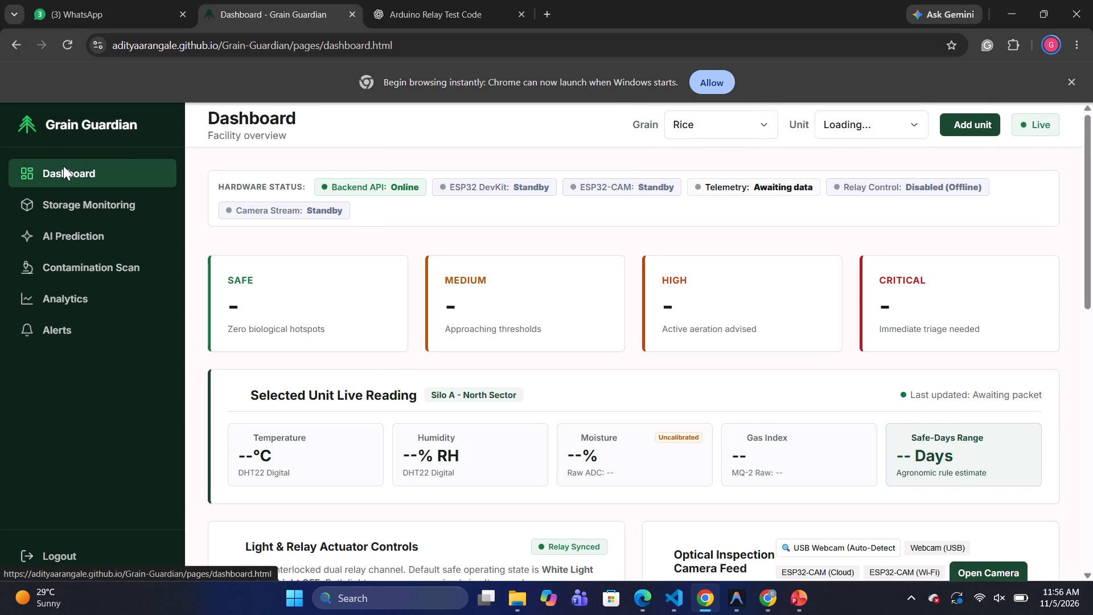
{"action": "left_click", "coordinate": [61, 39]}
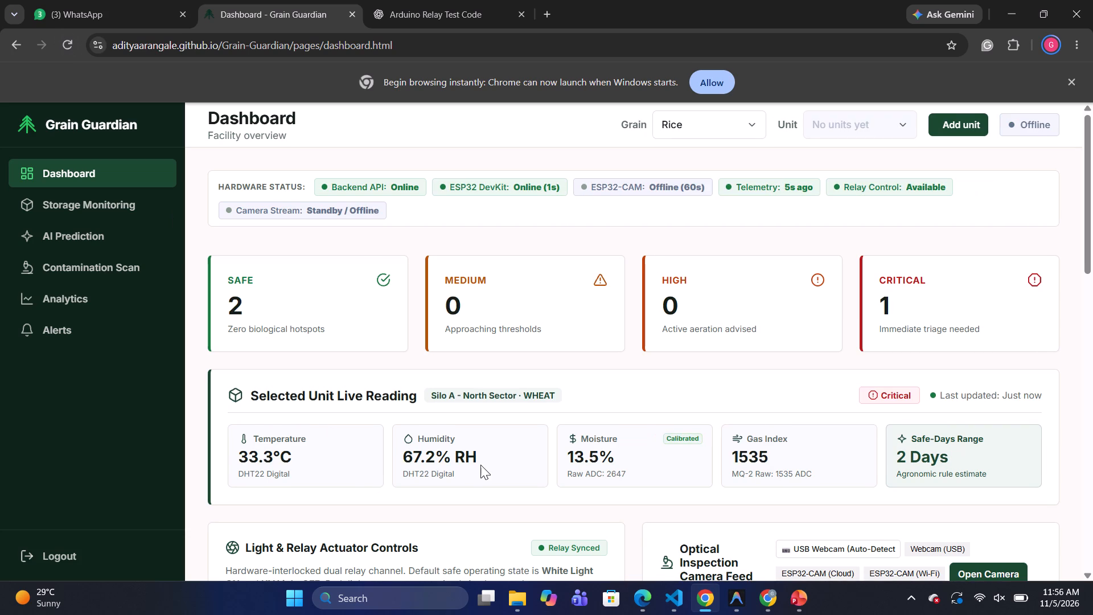
{"action": "scroll", "coordinate": [480, 465], "scroll_direction": "up", "scroll_amount": 1}
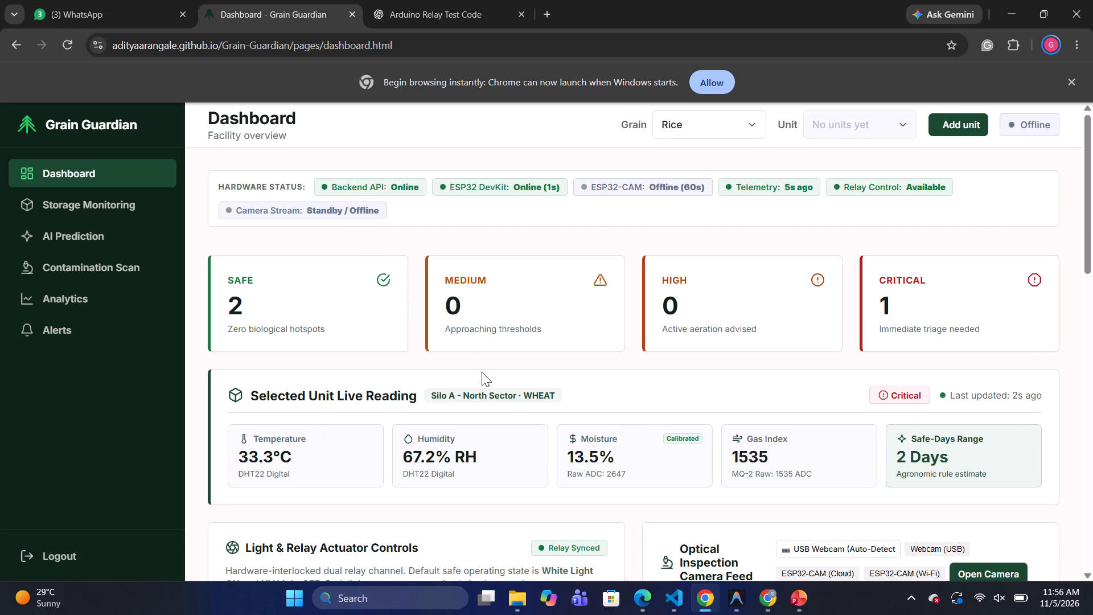
{"action": "scroll", "coordinate": [482, 372], "scroll_direction": "up", "scroll_amount": 1}
{"action": "left_click", "coordinate": [63, 44]}
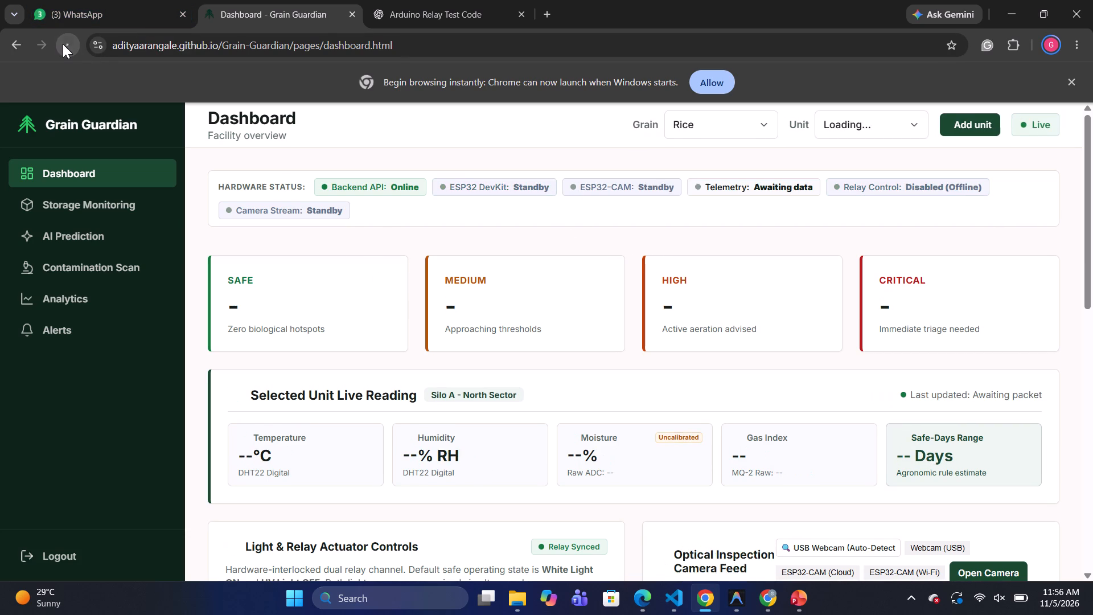
{"action": "scroll", "coordinate": [465, 556], "scroll_direction": "down", "scroll_amount": 1}
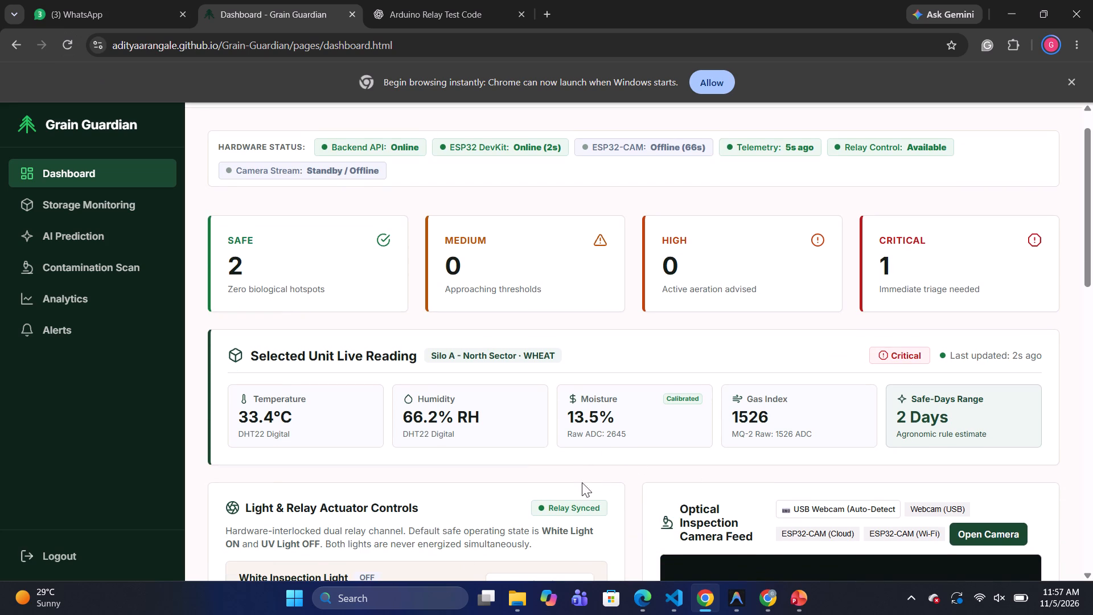
{"action": "scroll", "coordinate": [568, 479], "scroll_direction": "right", "scroll_amount": 1}
{"action": "scroll", "coordinate": [568, 479], "scroll_direction": "up", "scroll_amount": 2}
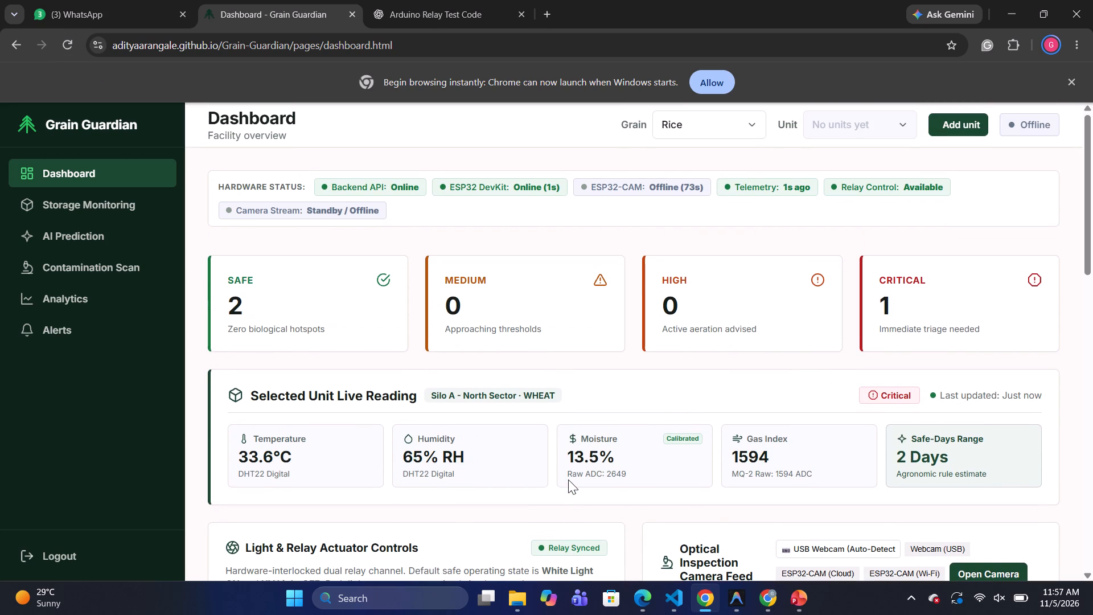
{"action": "left_click", "coordinate": [61, 48]}
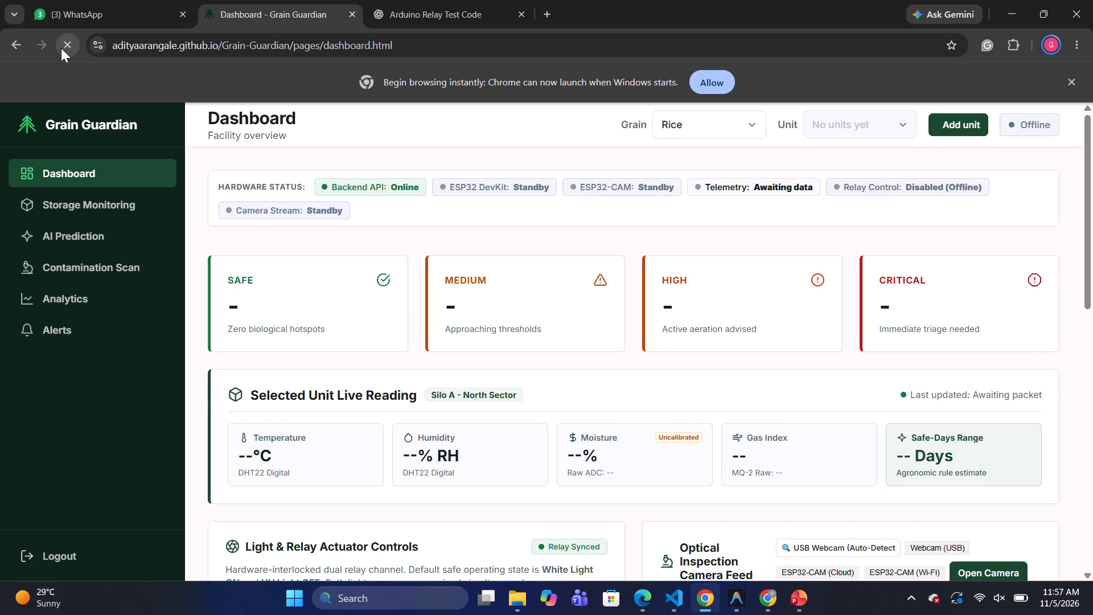
Set the dashboard's grain selection to Wheat and reload the page to refresh the Silo A - North Sector readings.
{"action": "left_click", "coordinate": [722, 123]}
{"action": "left_click", "coordinate": [714, 147]}
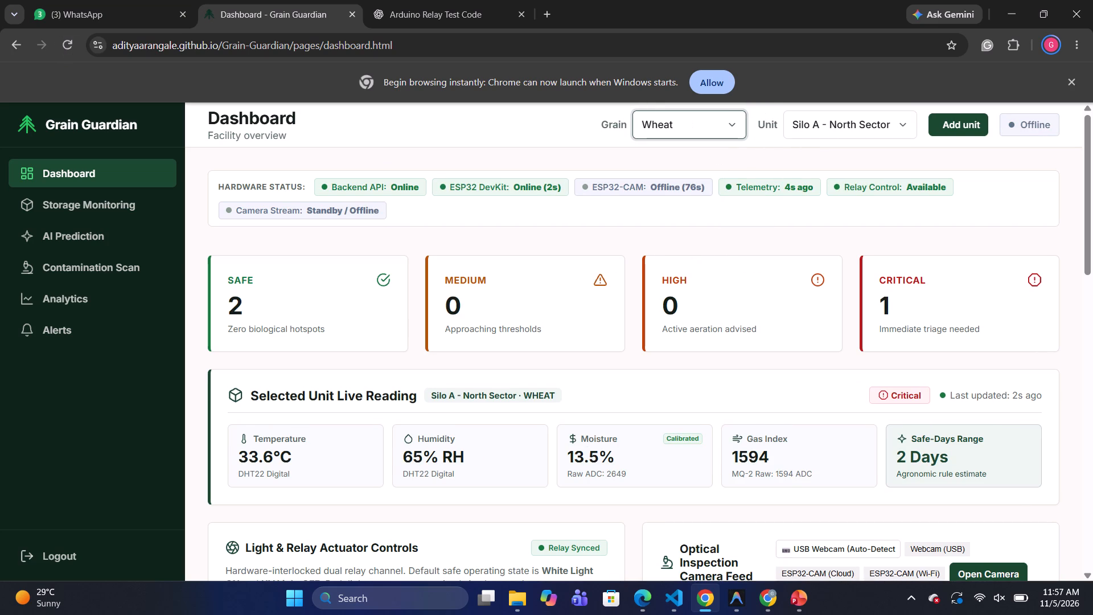
{"action": "left_click", "coordinate": [68, 44]}
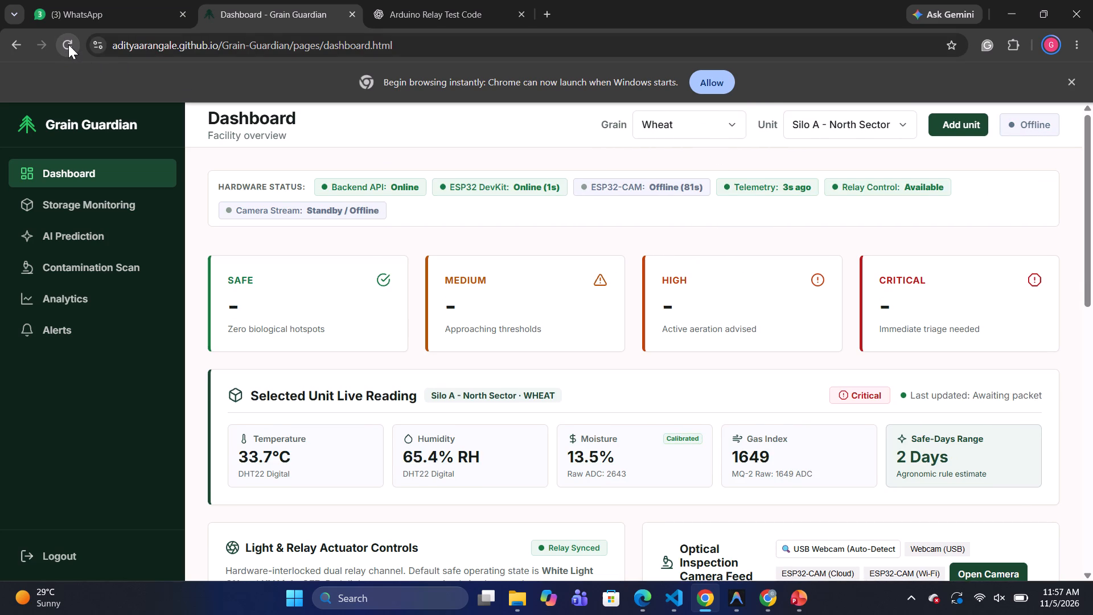
{"action": "scroll", "coordinate": [671, 326], "scroll_direction": "up", "scroll_amount": 1}
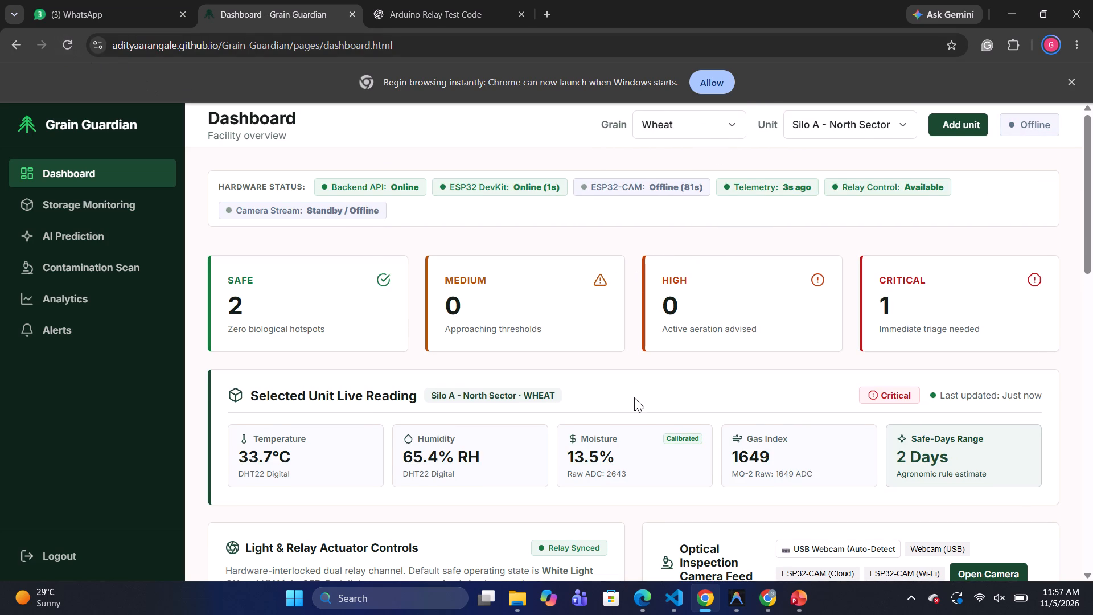
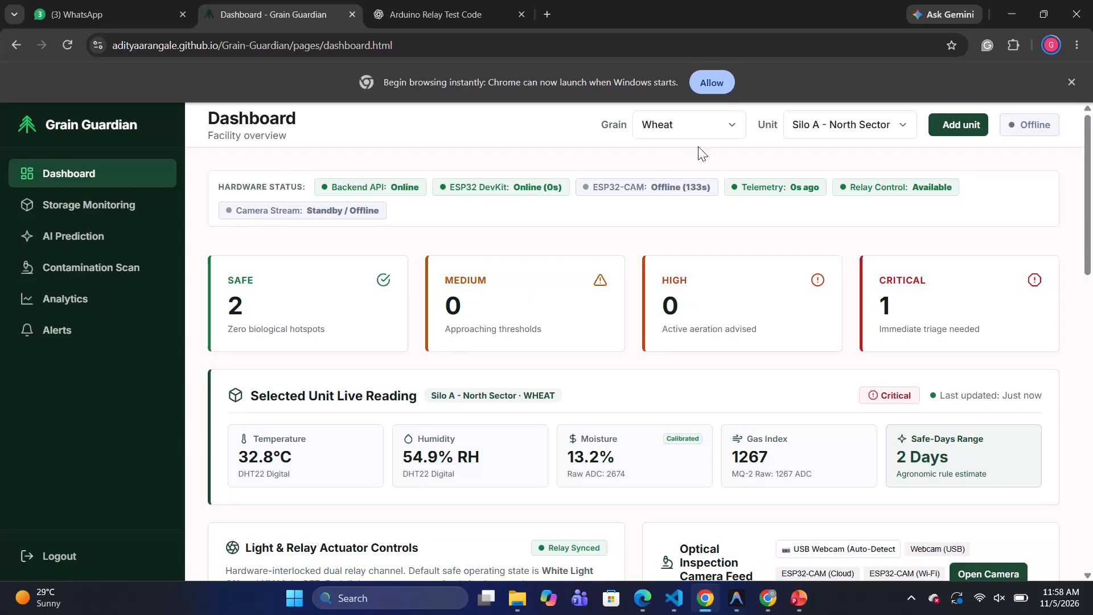
Set the dashboard's grain selection to Rice and reload the page to refresh the unit and sensor readings.
{"action": "left_click", "coordinate": [715, 122]}
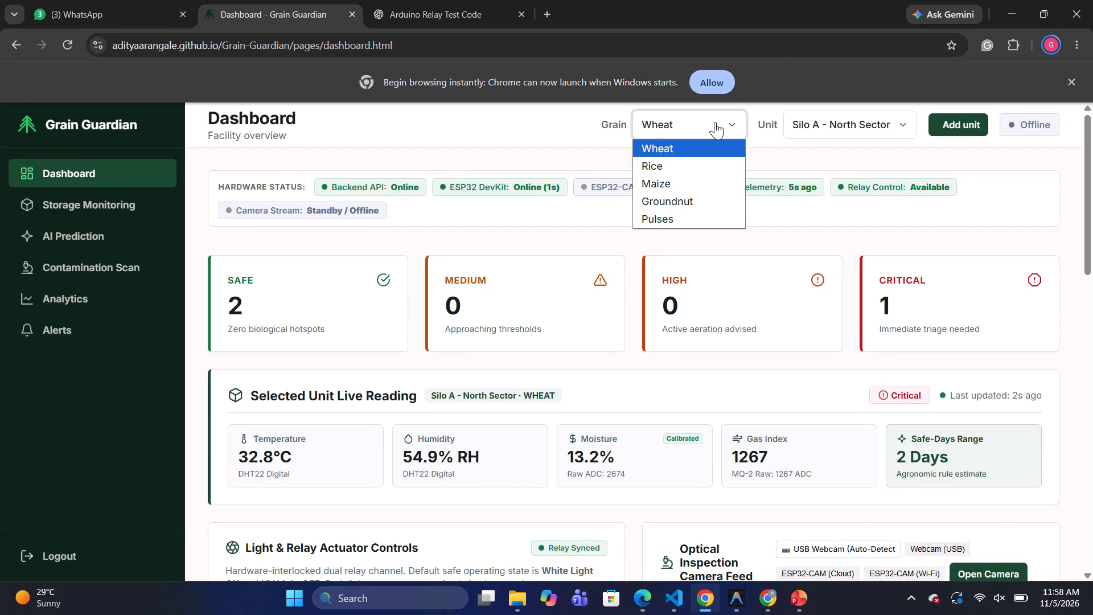
{"action": "left_click", "coordinate": [680, 164]}
{"action": "scroll", "coordinate": [673, 212], "scroll_direction": "up", "scroll_amount": 1}
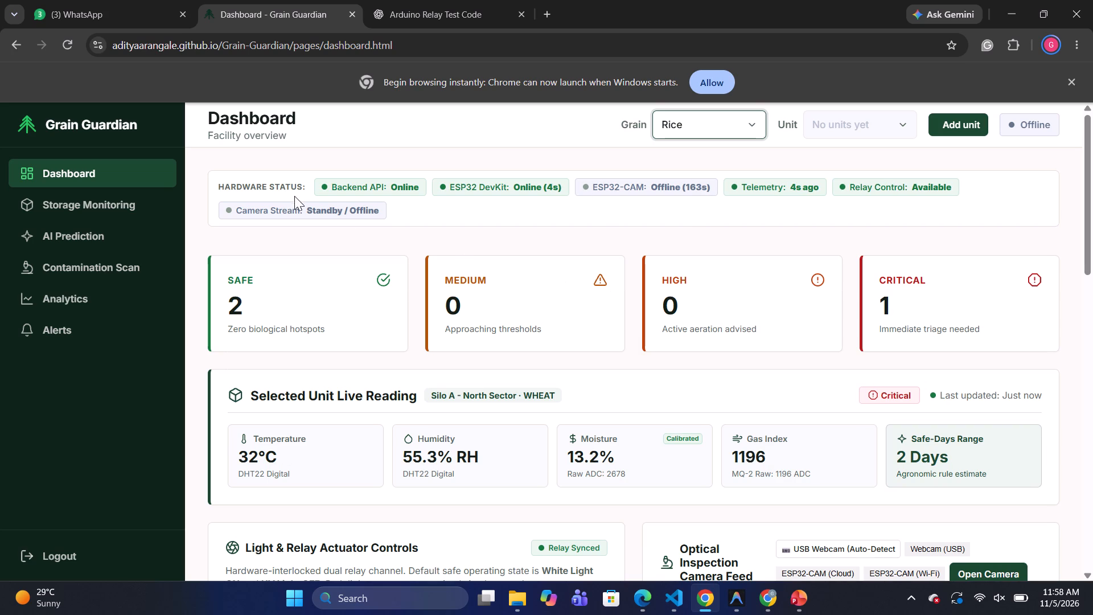
{"action": "left_click", "coordinate": [67, 46]}
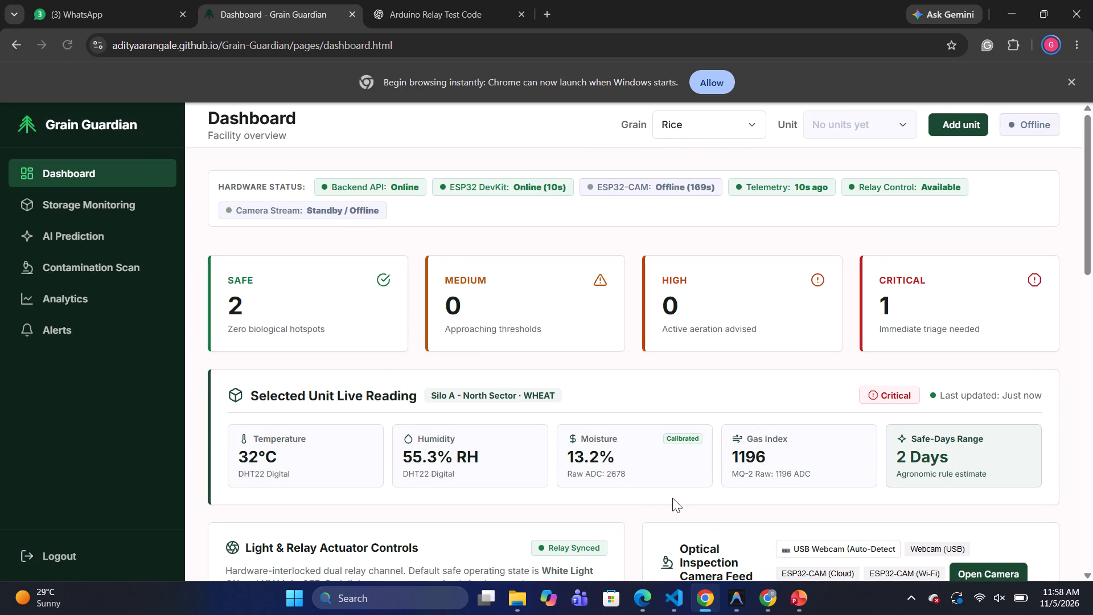
{"action": "scroll", "coordinate": [549, 383], "scroll_direction": "up", "scroll_amount": 1}
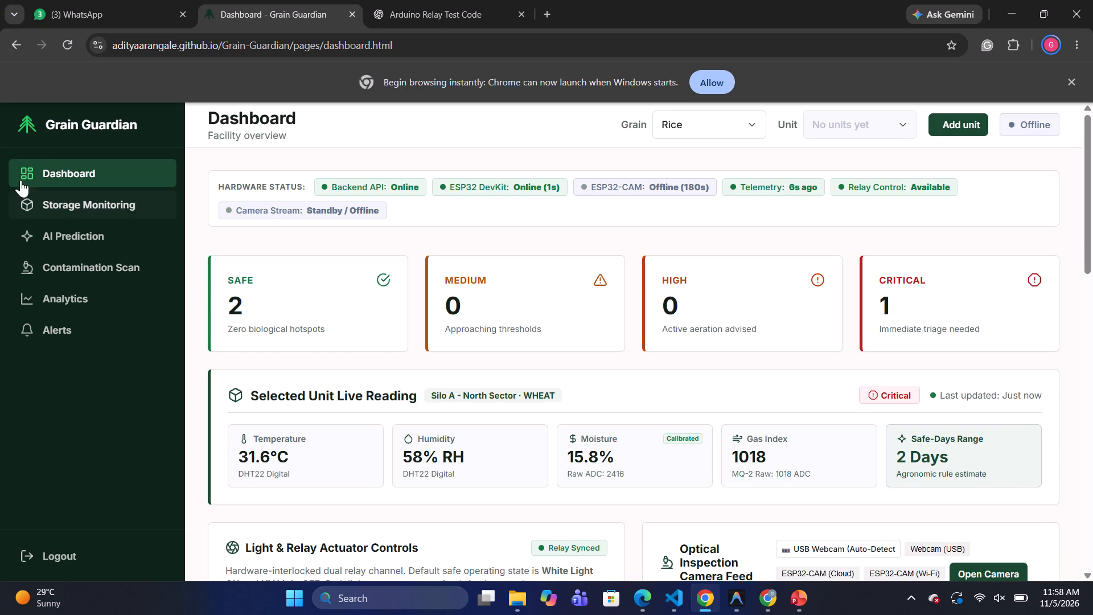
{"action": "left_click", "coordinate": [62, 47]}
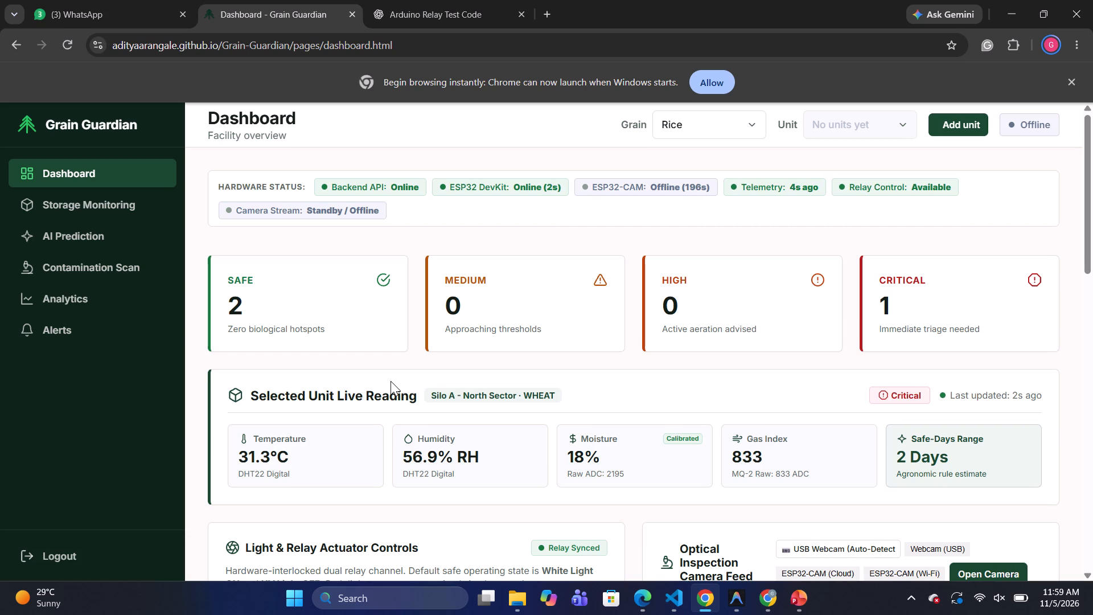
Open the AI Prediction page and examine its spoilage, safe storage and risk trend cards for Rice, reloading for fresh data.
{"action": "left_click", "coordinate": [91, 234]}
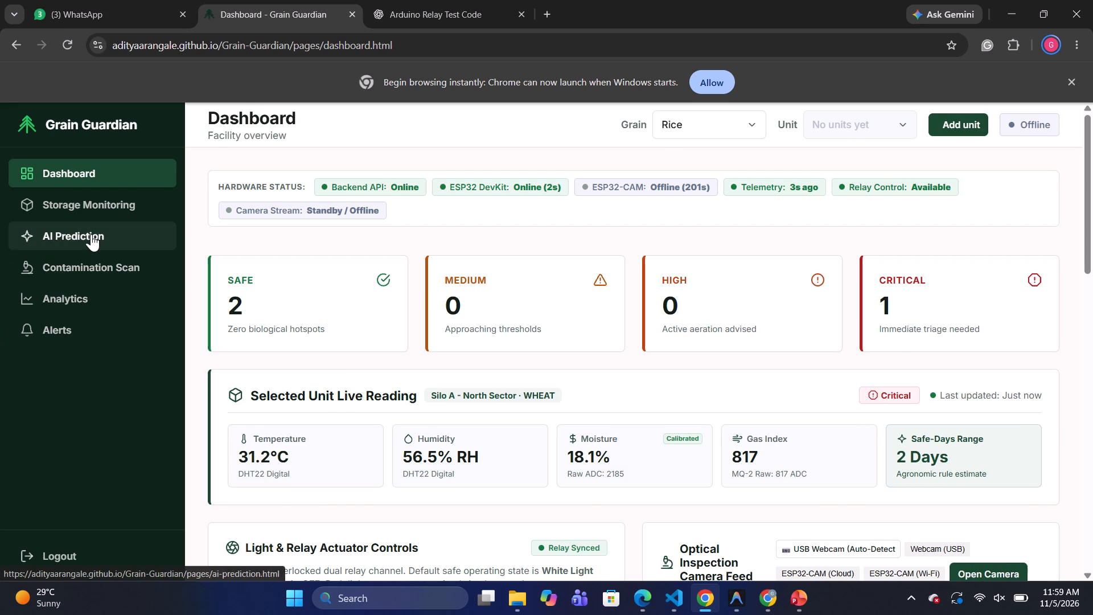
{"action": "scroll", "coordinate": [566, 477], "scroll_direction": "up", "scroll_amount": 3}
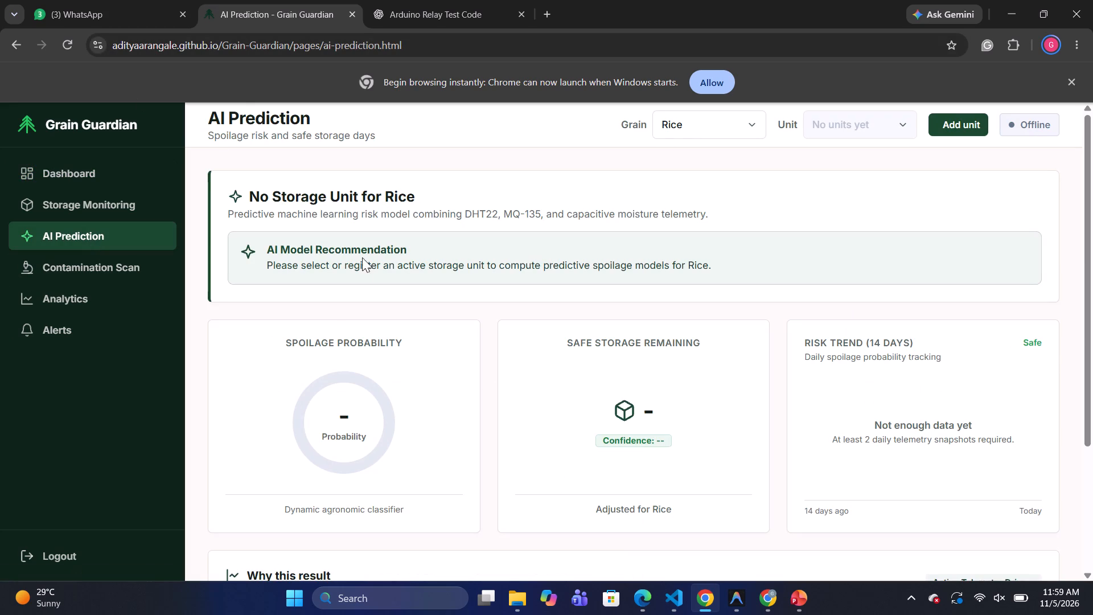
{"action": "left_click", "coordinate": [68, 38]}
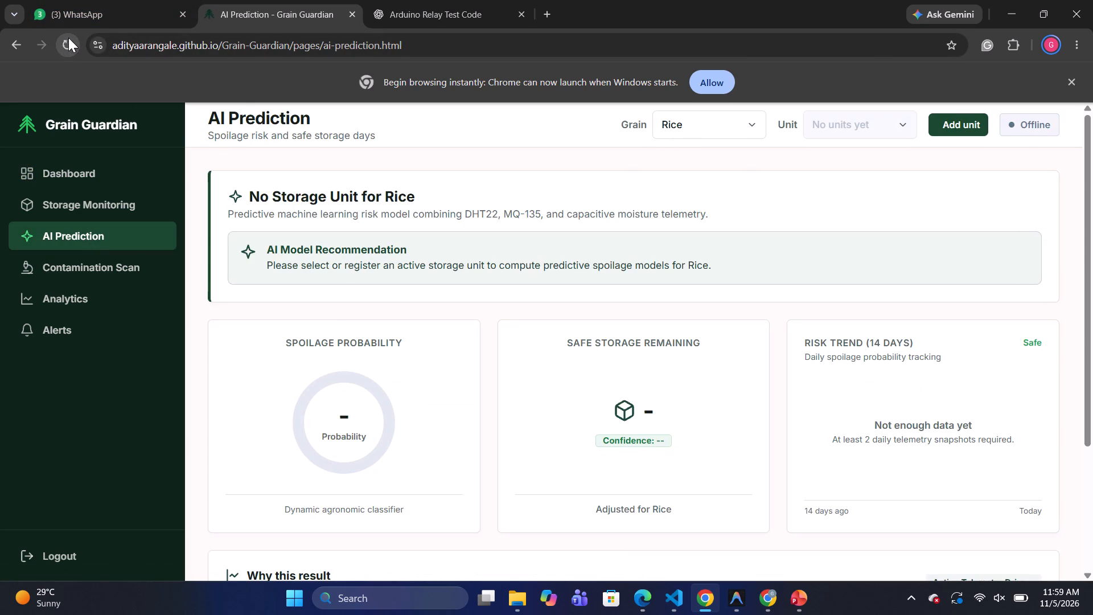
{"action": "left_click", "coordinate": [68, 38]}
{"action": "left_click", "coordinate": [64, 42]}
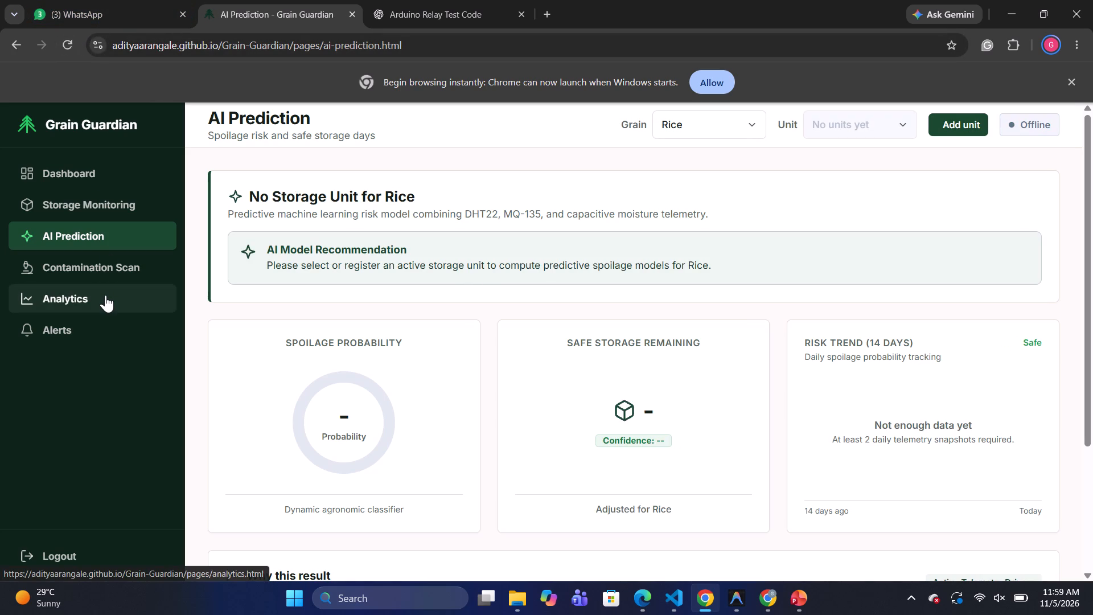
Open the Analytics page and examine the facility telemetry overview for Rice.
{"action": "left_click", "coordinate": [105, 295]}
{"action": "scroll", "coordinate": [402, 353], "scroll_direction": "up", "scroll_amount": 1}
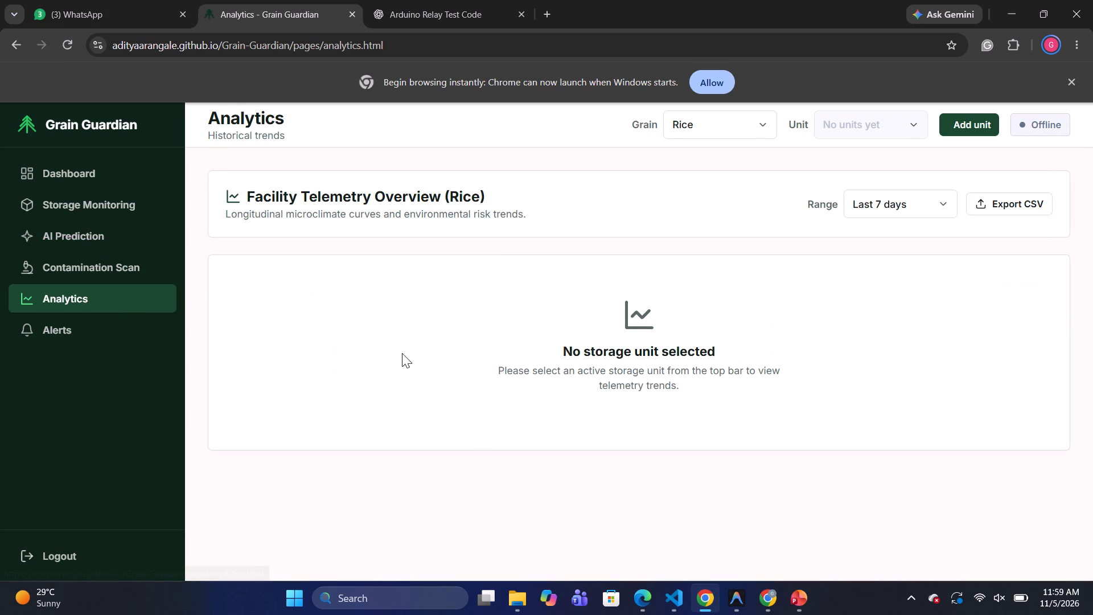
{"action": "left_click", "coordinate": [73, 55]}
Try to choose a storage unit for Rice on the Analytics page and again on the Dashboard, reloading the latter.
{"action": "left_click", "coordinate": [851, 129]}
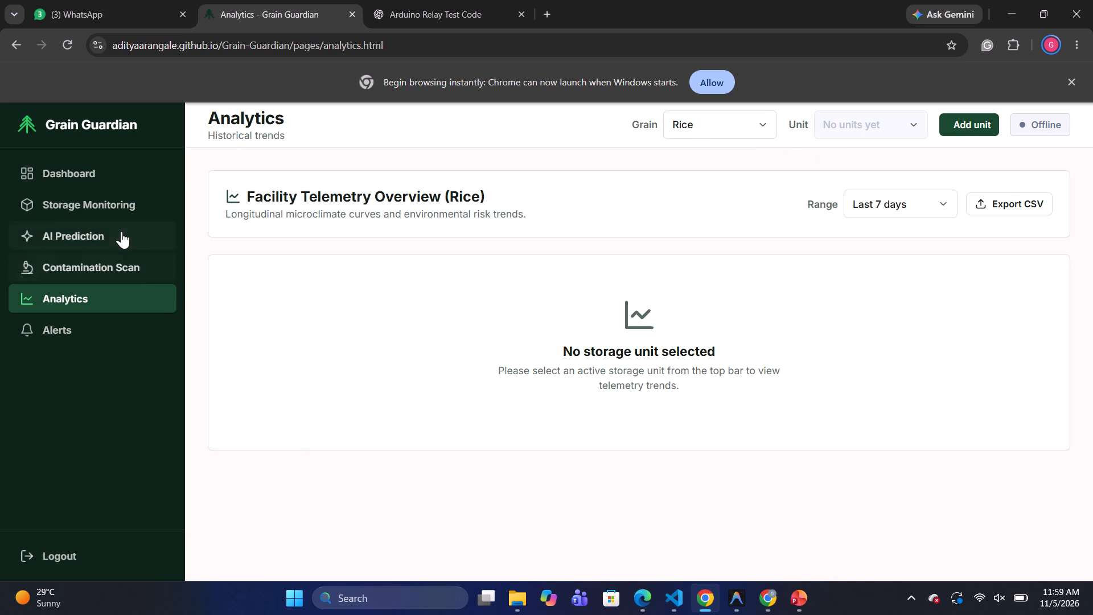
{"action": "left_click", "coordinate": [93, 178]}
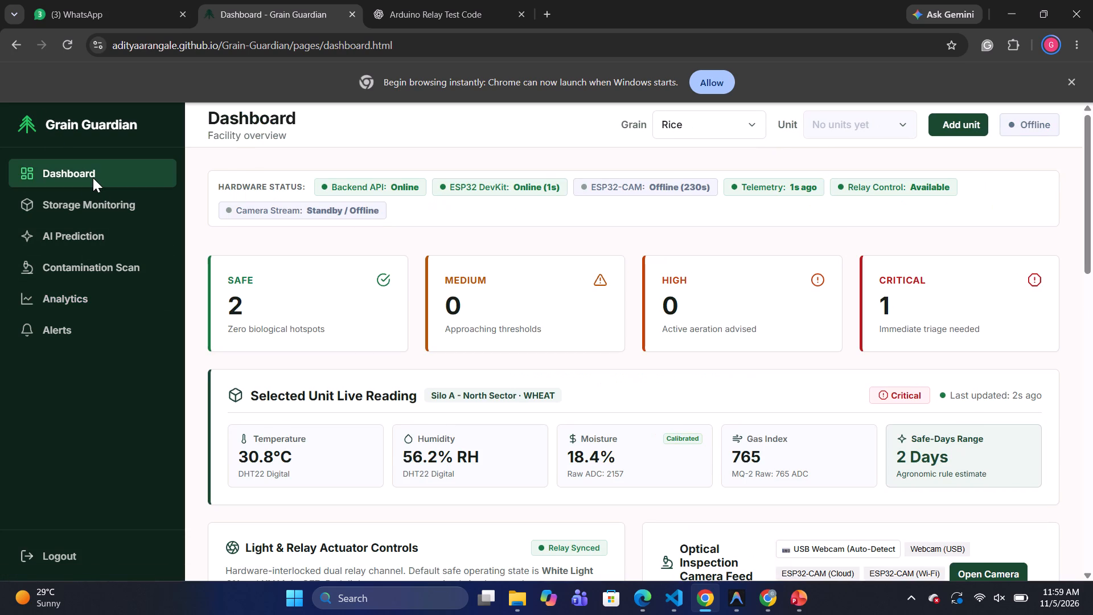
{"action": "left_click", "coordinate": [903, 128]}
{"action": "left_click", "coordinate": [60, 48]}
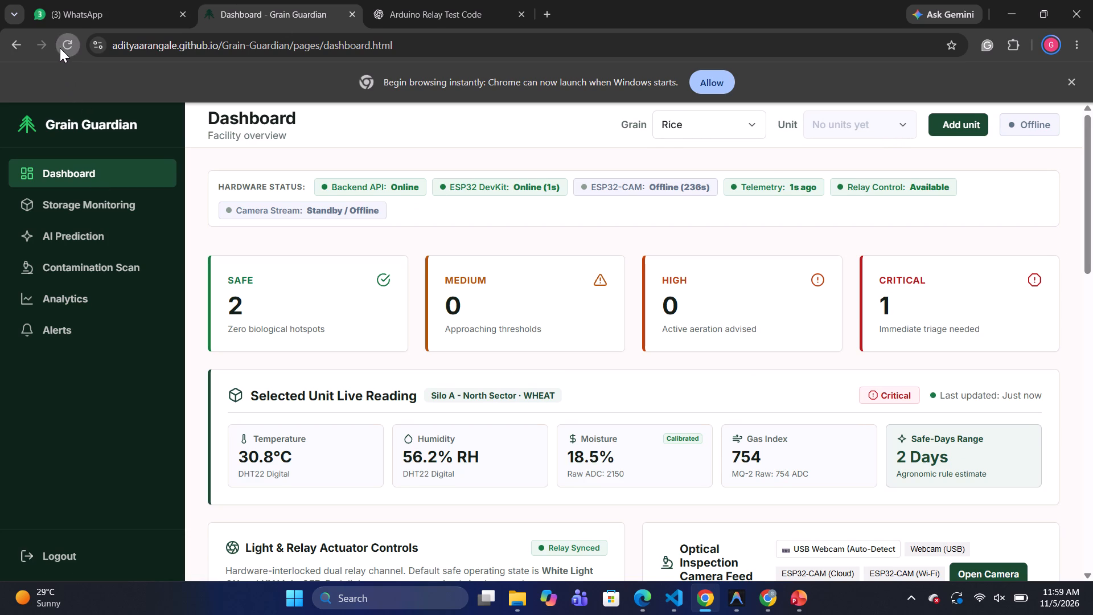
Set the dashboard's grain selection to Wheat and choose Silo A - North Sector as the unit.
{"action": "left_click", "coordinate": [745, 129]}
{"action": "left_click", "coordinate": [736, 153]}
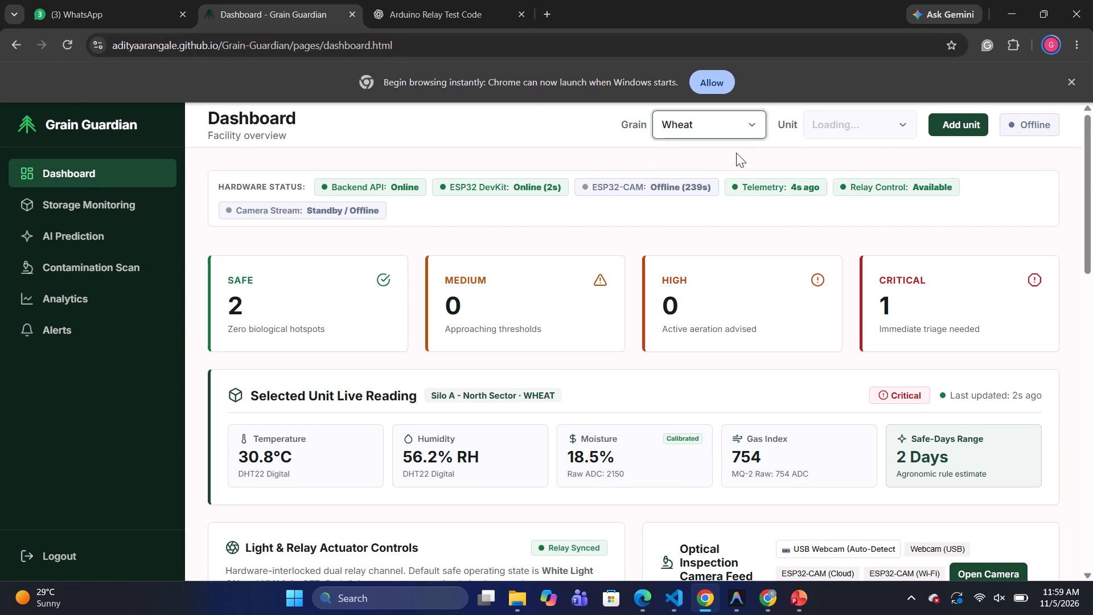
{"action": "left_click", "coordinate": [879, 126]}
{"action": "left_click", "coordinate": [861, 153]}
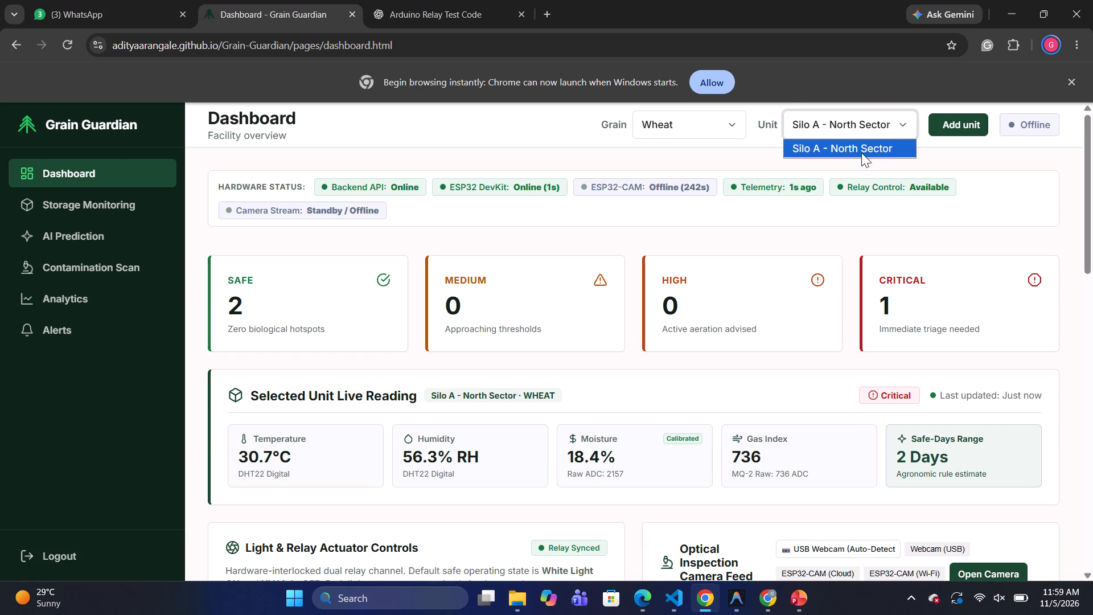
Set the dashboard's grain selection to Rice.
{"action": "left_click", "coordinate": [735, 126]}
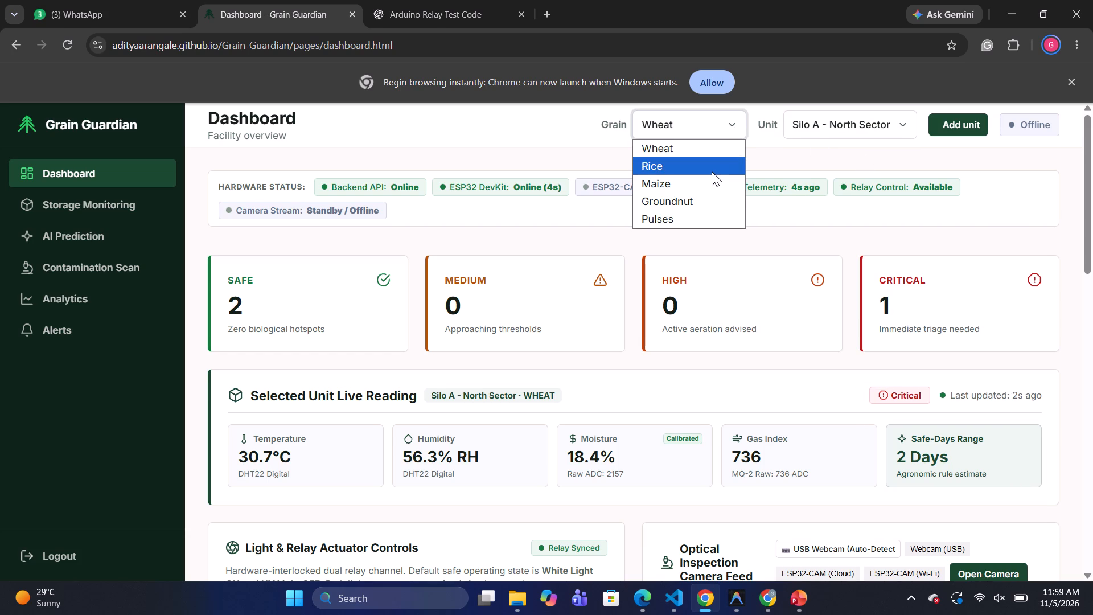
{"action": "left_click", "coordinate": [712, 171]}
{"action": "scroll", "coordinate": [737, 221], "scroll_direction": "up", "scroll_amount": 1}
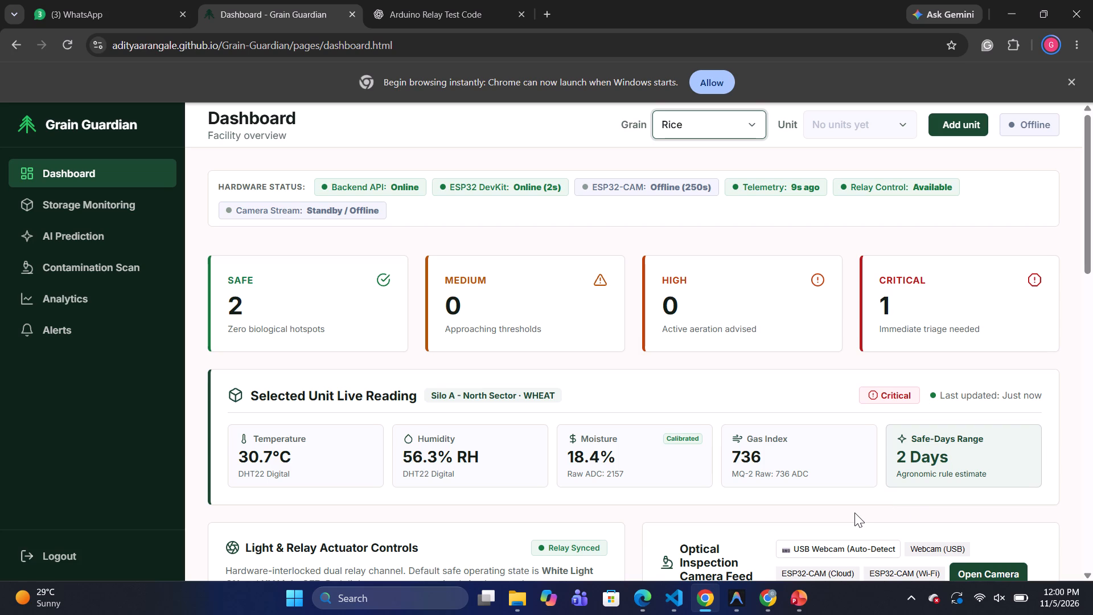
Recheck the Analytics and AI Prediction pages for Rice data, reloading each page.
{"action": "left_click", "coordinate": [76, 297]}
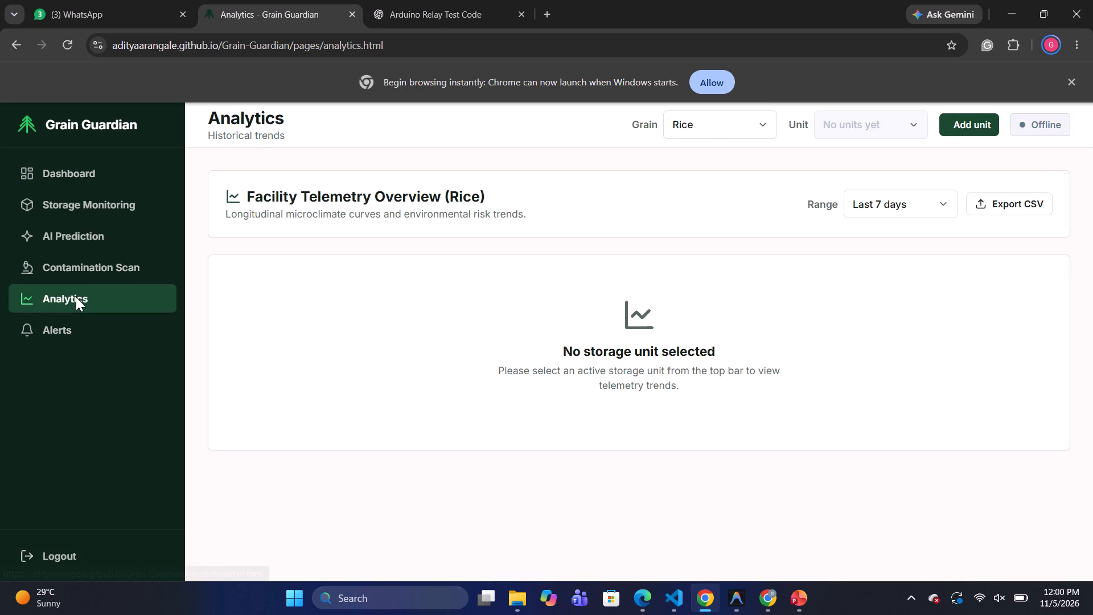
{"action": "left_click", "coordinate": [80, 238]}
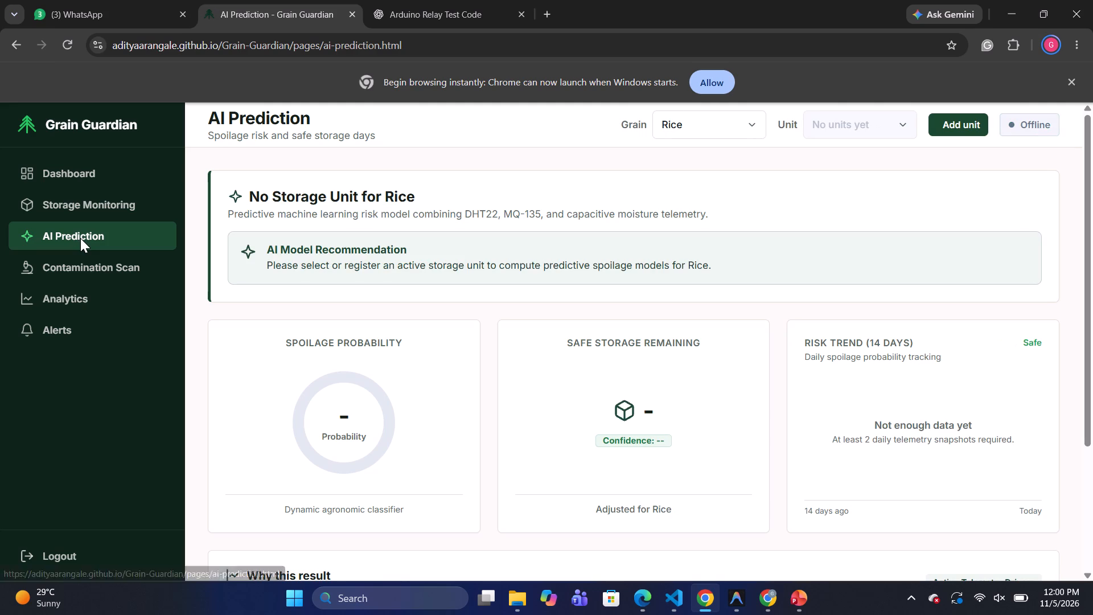
{"action": "left_click", "coordinate": [61, 50]}
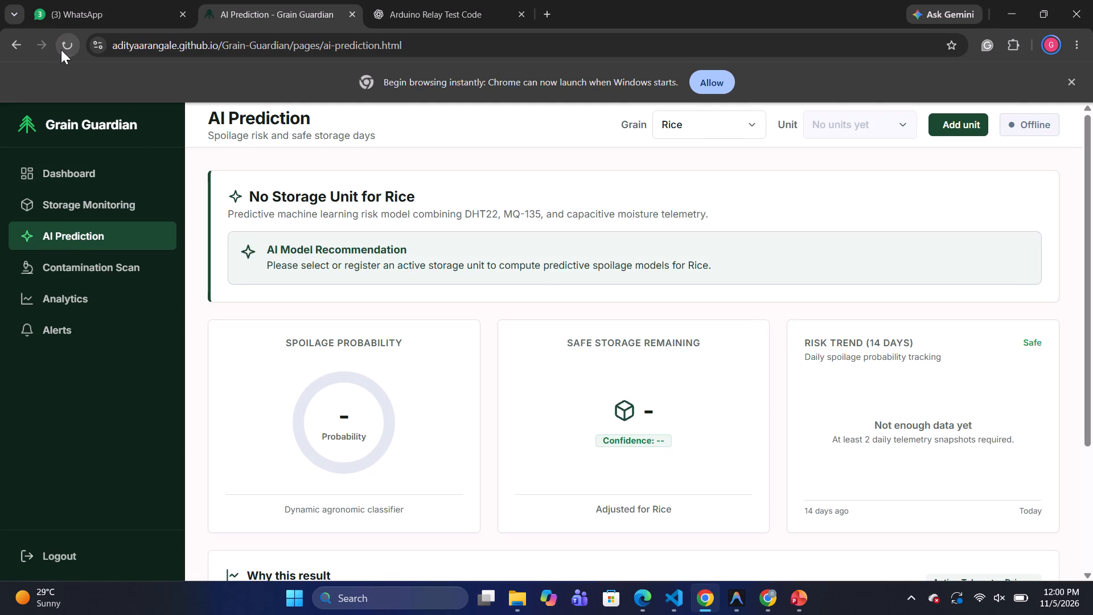
{"action": "left_click", "coordinate": [78, 298]}
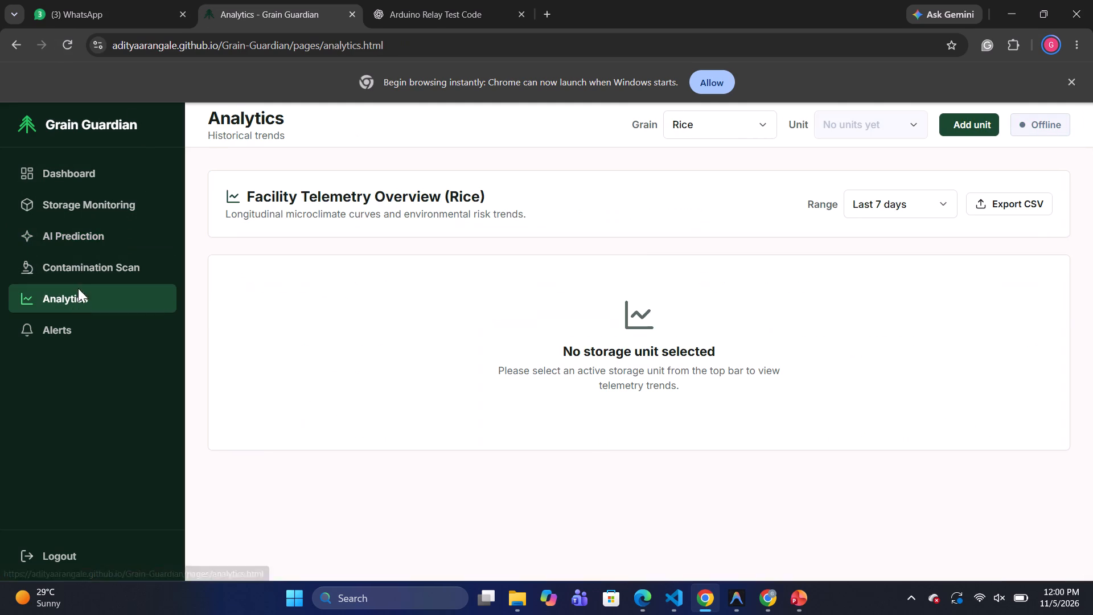
{"action": "left_click", "coordinate": [63, 47]}
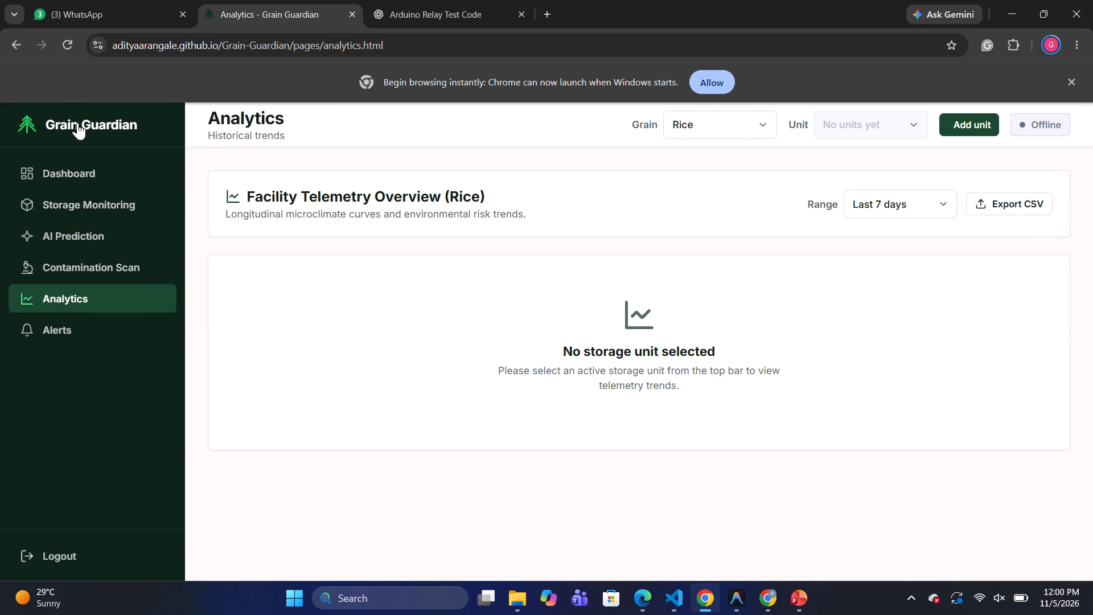
Return to the Dashboard page and reload it to recheck the hardware status and live readings.
{"action": "left_click", "coordinate": [84, 163]}
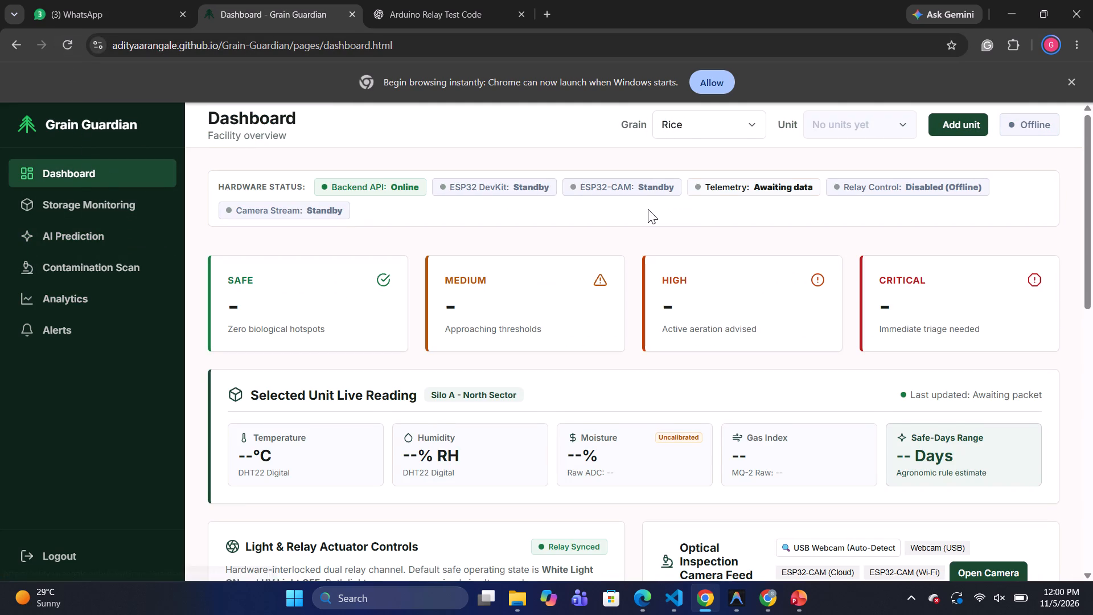
{"action": "left_click", "coordinate": [69, 42]}
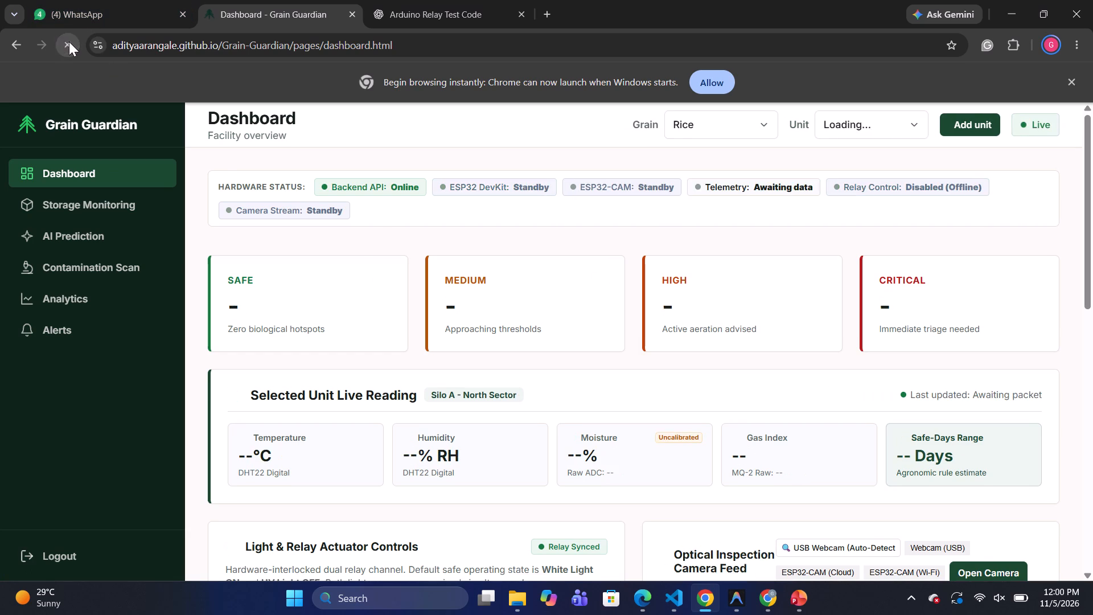
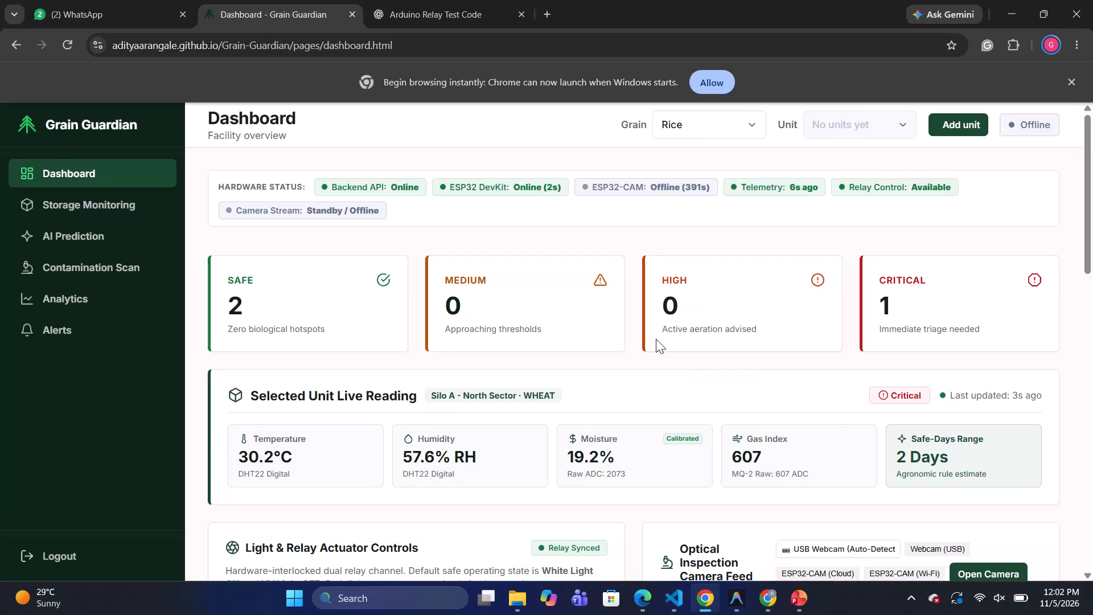
Recheck the AI Prediction and Analytics pages with Rice selected, reloading each, and return to the Dashboard page.
{"action": "left_click", "coordinate": [82, 248]}
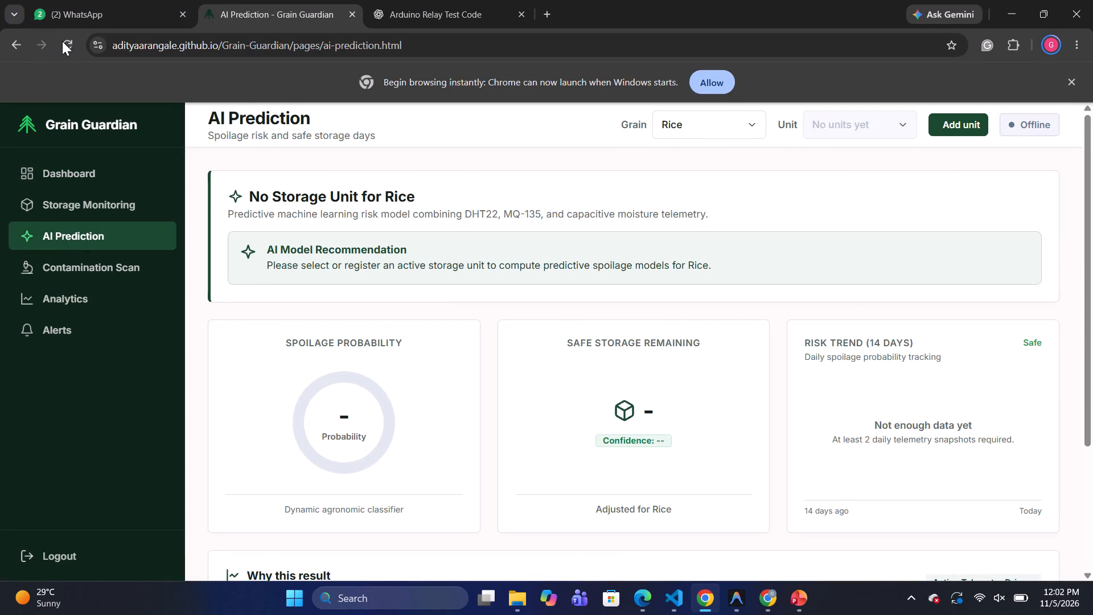
{"action": "left_click", "coordinate": [64, 41]}
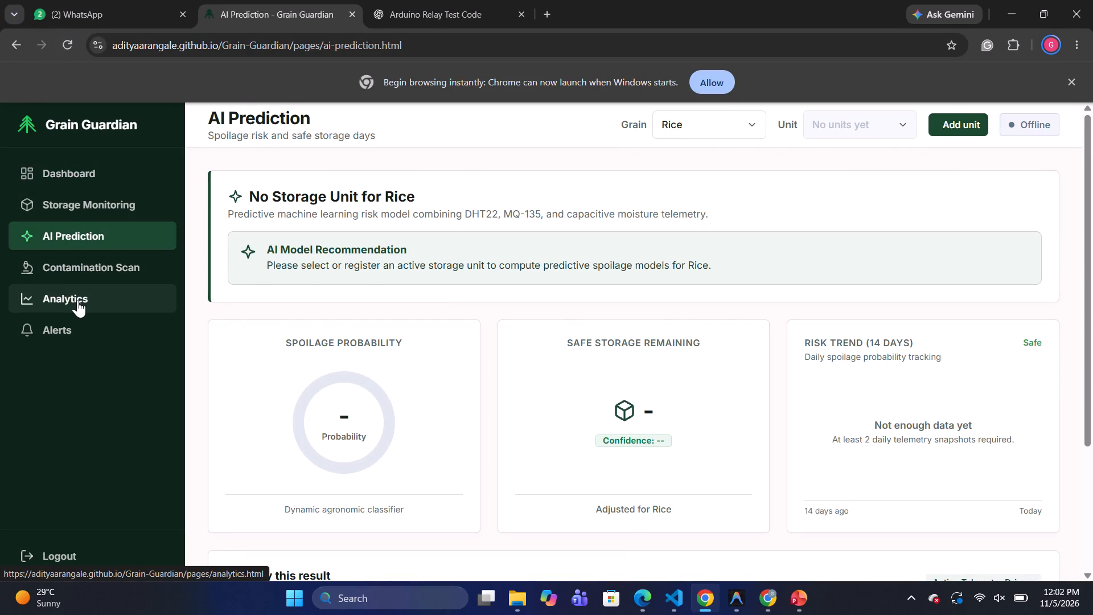
{"action": "left_click", "coordinate": [77, 299]}
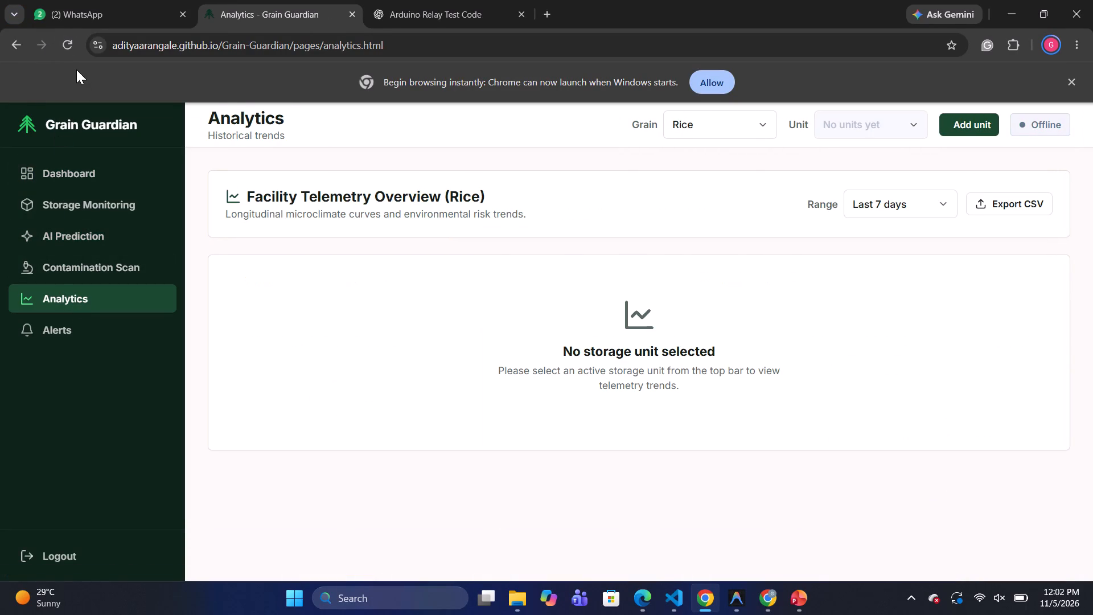
{"action": "left_click", "coordinate": [65, 47]}
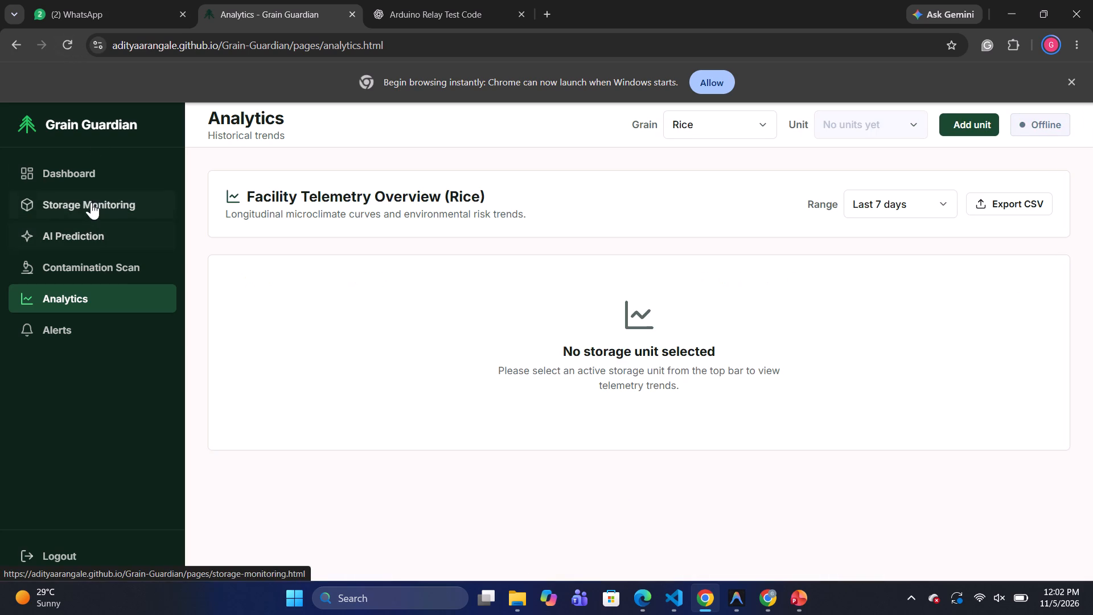
{"action": "left_click", "coordinate": [89, 166]}
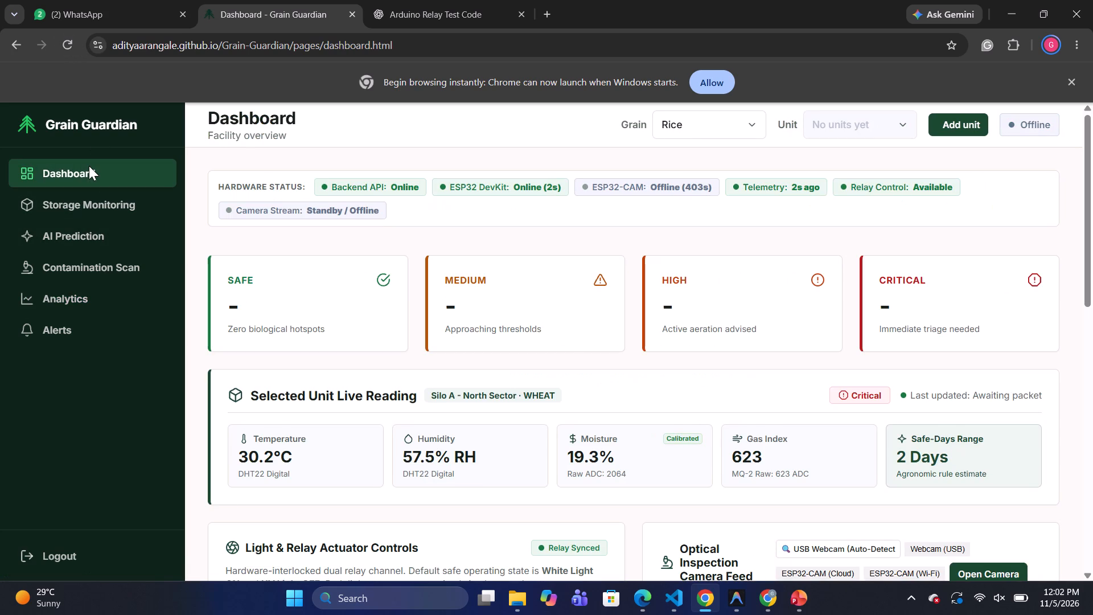
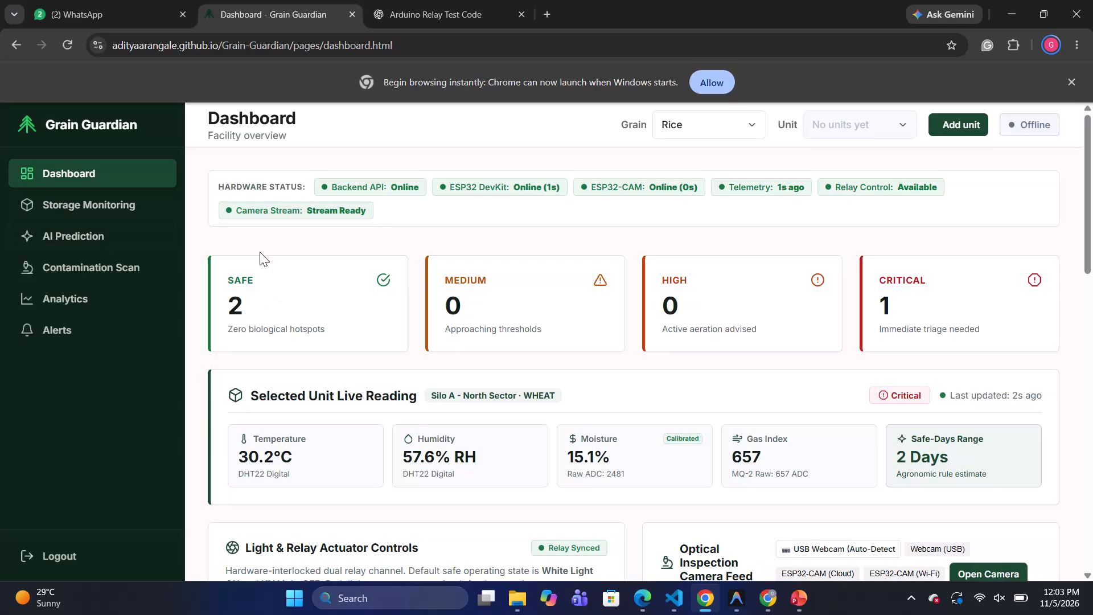
Switch to the Grain Guardian presentation in PowerPoint, select the title slide, and start the slide show from the beginning.
{"action": "left_click", "coordinate": [797, 604]}
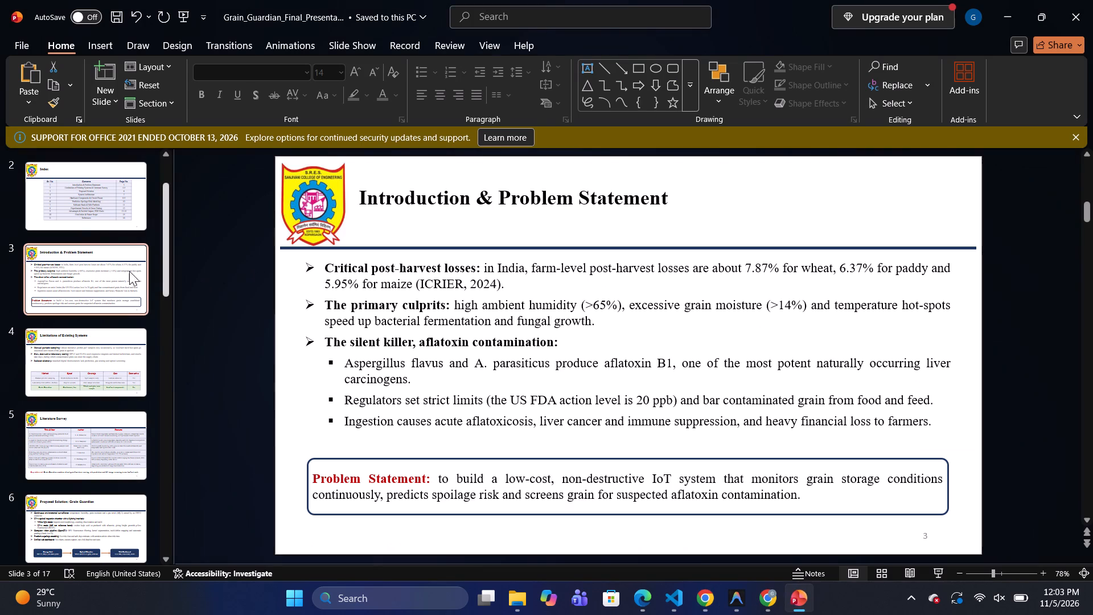
{"action": "scroll", "coordinate": [59, 276], "scroll_direction": "up", "scroll_amount": 8}
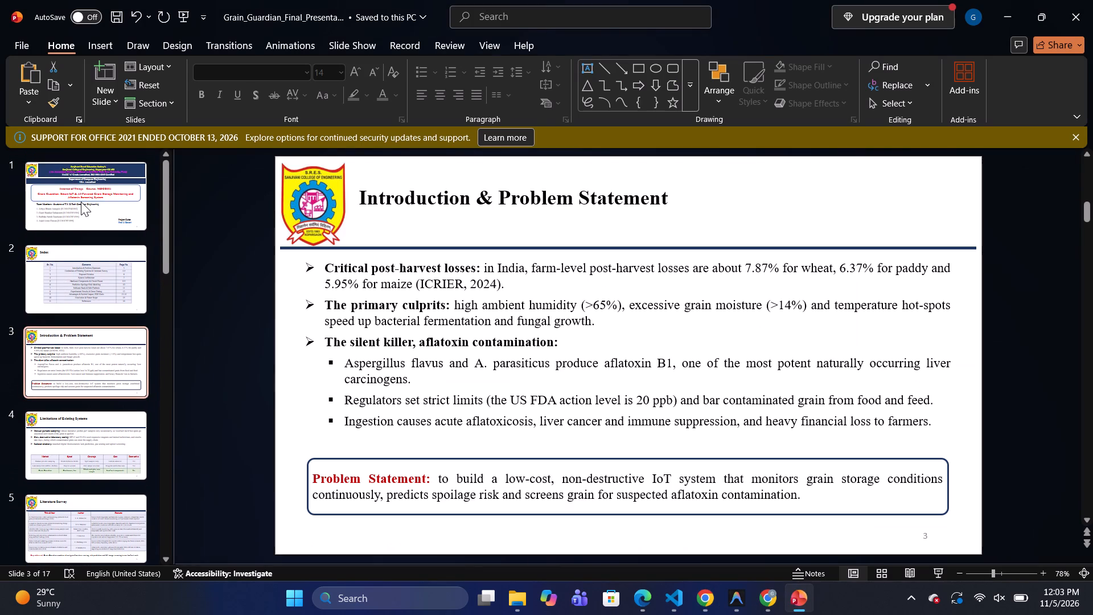
{"action": "left_click", "coordinate": [81, 202]}
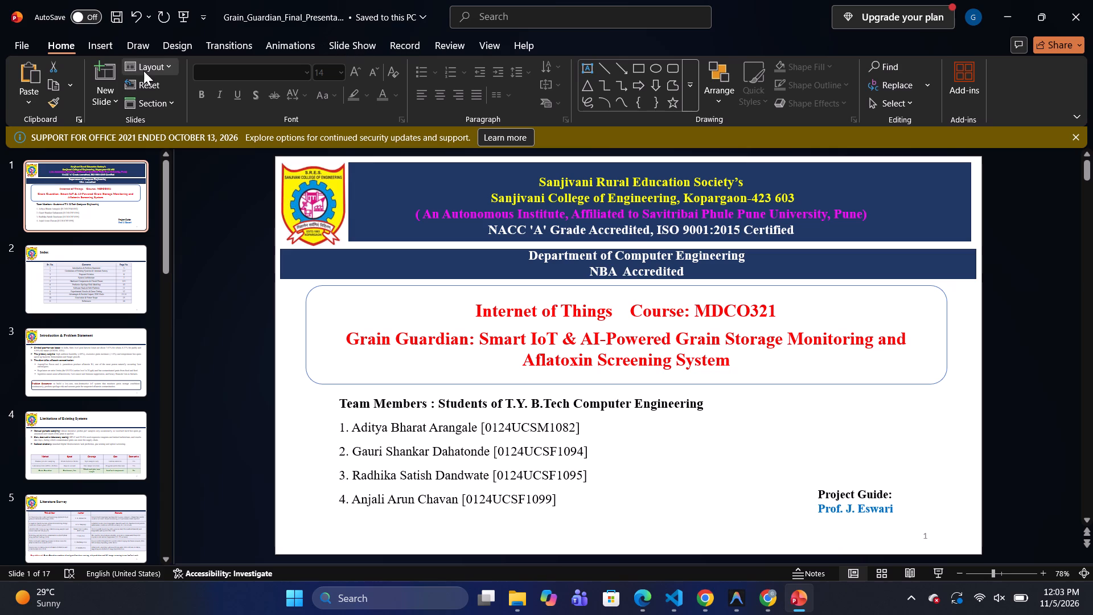
{"action": "left_click", "coordinate": [282, 41]}
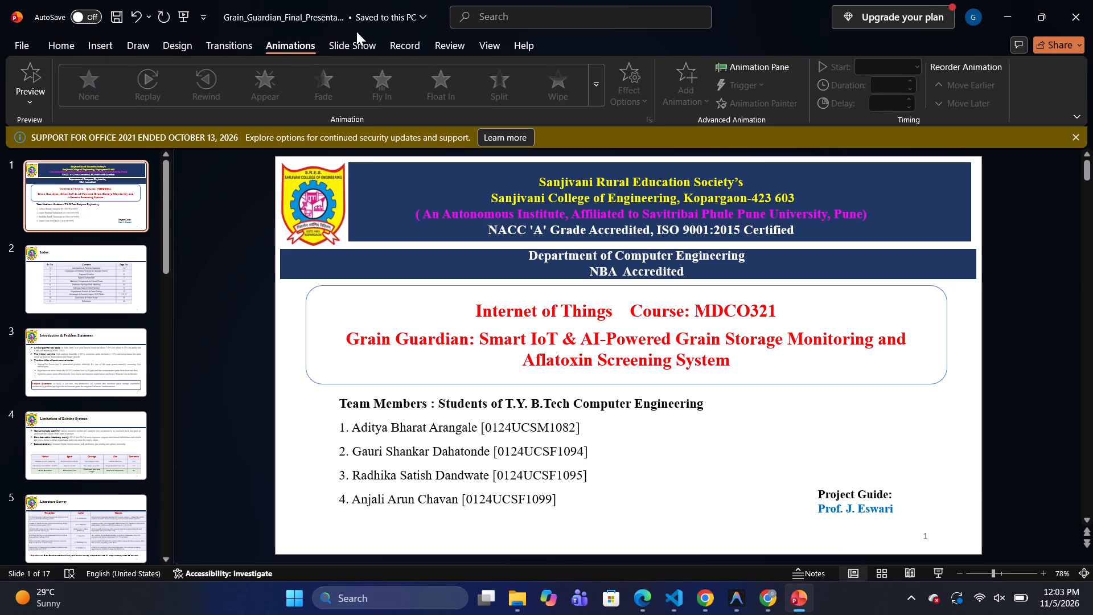
{"action": "left_click", "coordinate": [343, 51]}
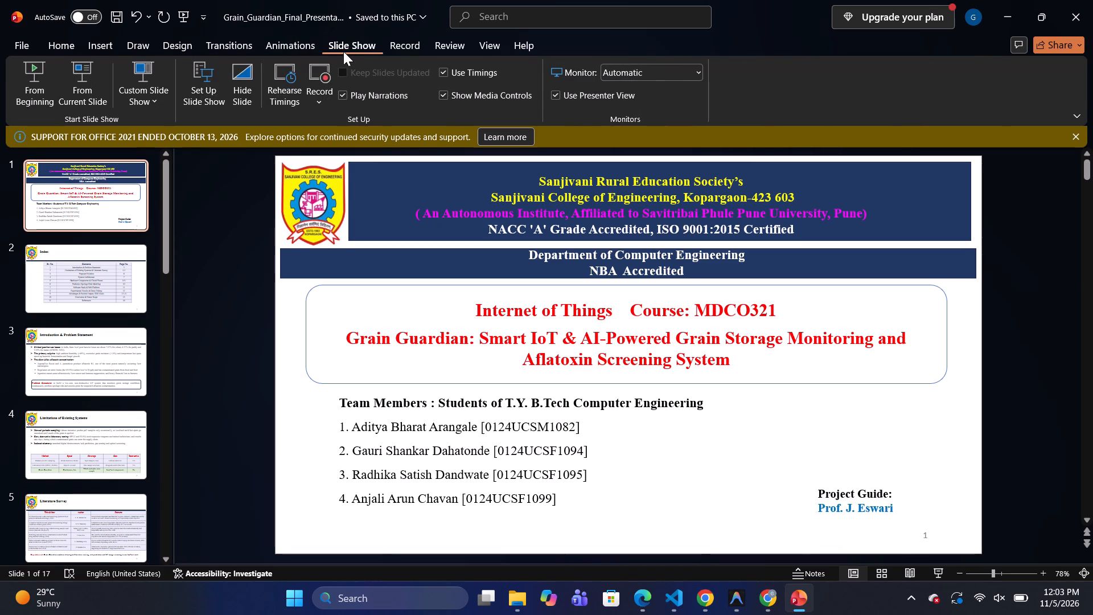
{"action": "left_click", "coordinate": [33, 96]}
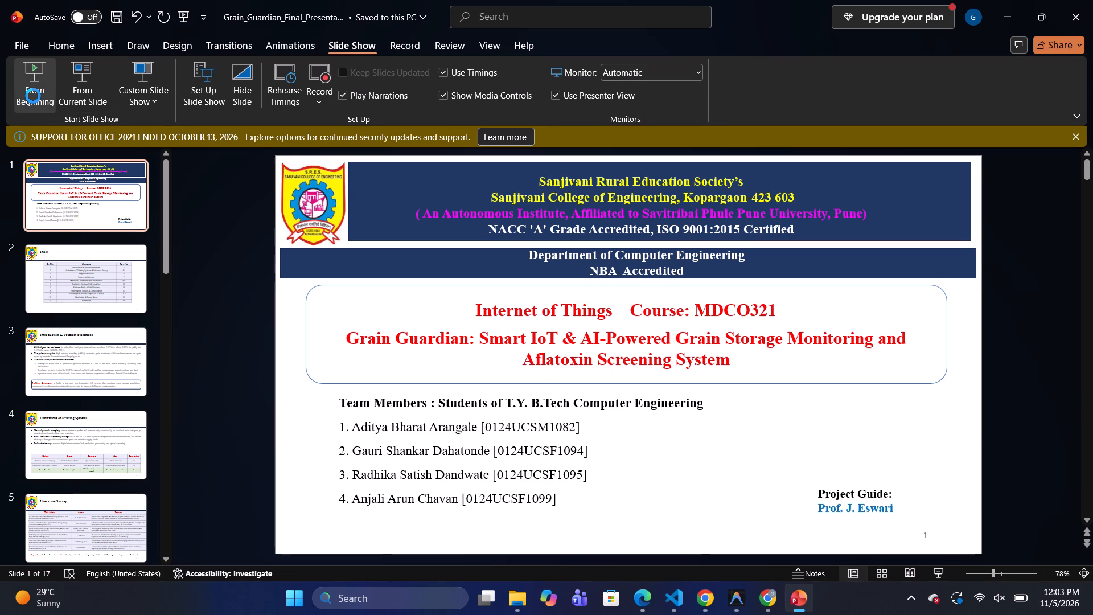
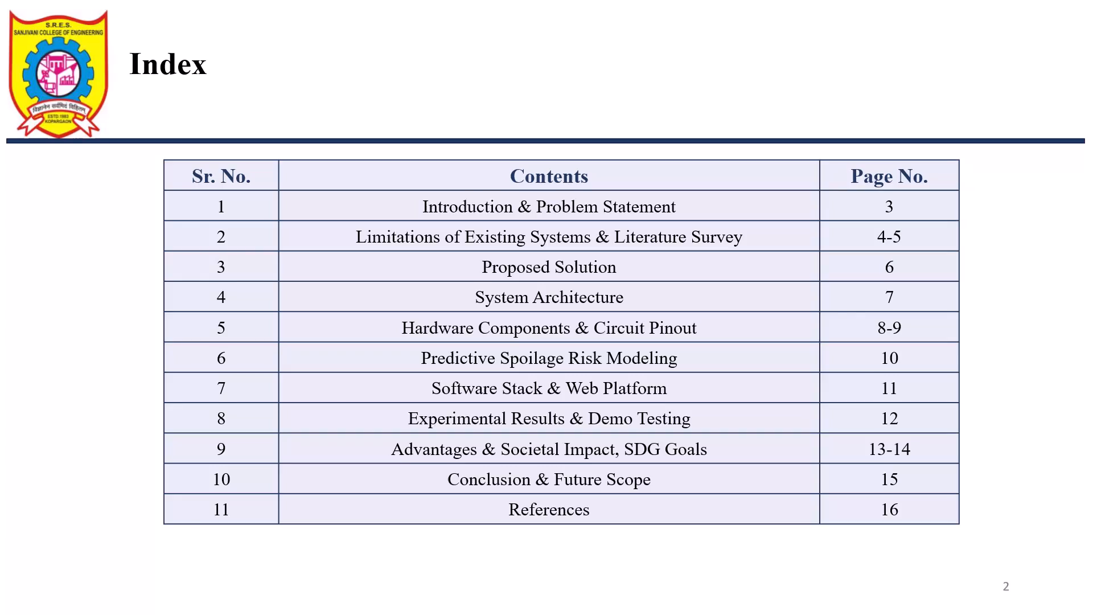
Preview the Introduction & Problem Statement slide in the running slide show and return to the title slide.
{"action": "key", "text": "Right"}
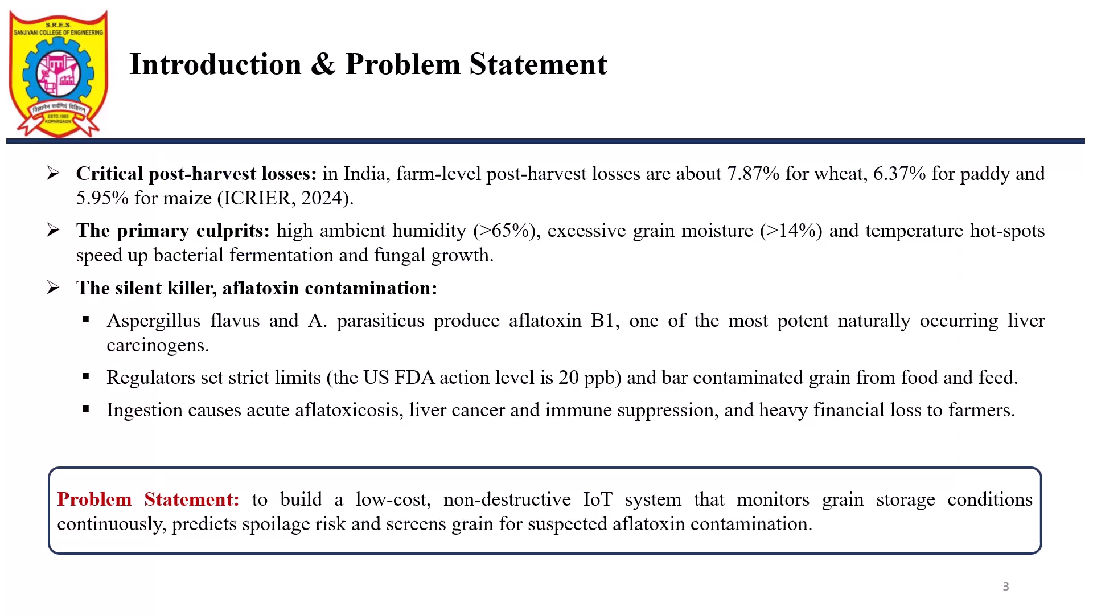
{"action": "key", "text": "Left"}
{"action": "key", "text": "Left"}
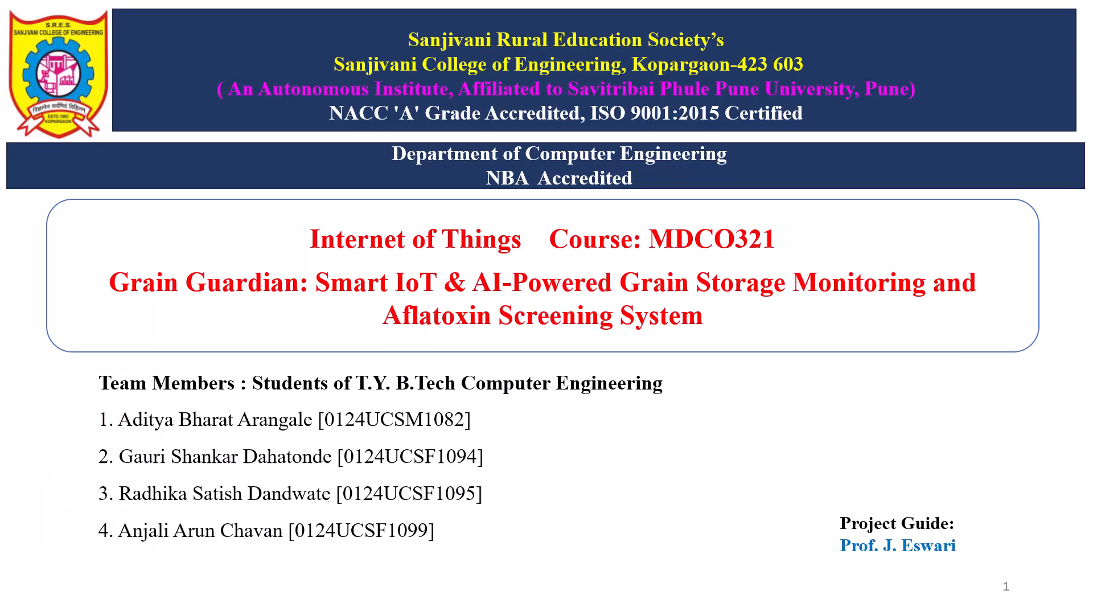
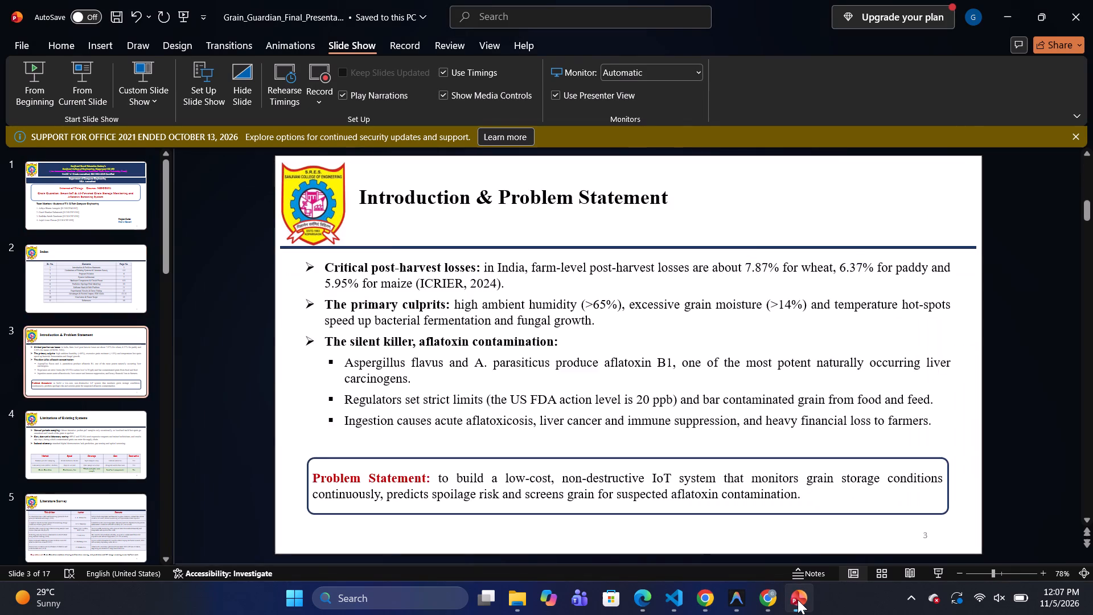
{"action": "key", "text": "Down"}
{"action": "key", "text": "Down"}
{"action": "key", "text": "Down"}
{"action": "key", "text": "Down"}
{"action": "key", "text": "Down"}
{"action": "key", "text": "Down"}
{"action": "key", "text": "Down"}
{"action": "key", "text": "Down"}
{"action": "key", "text": "Down"}
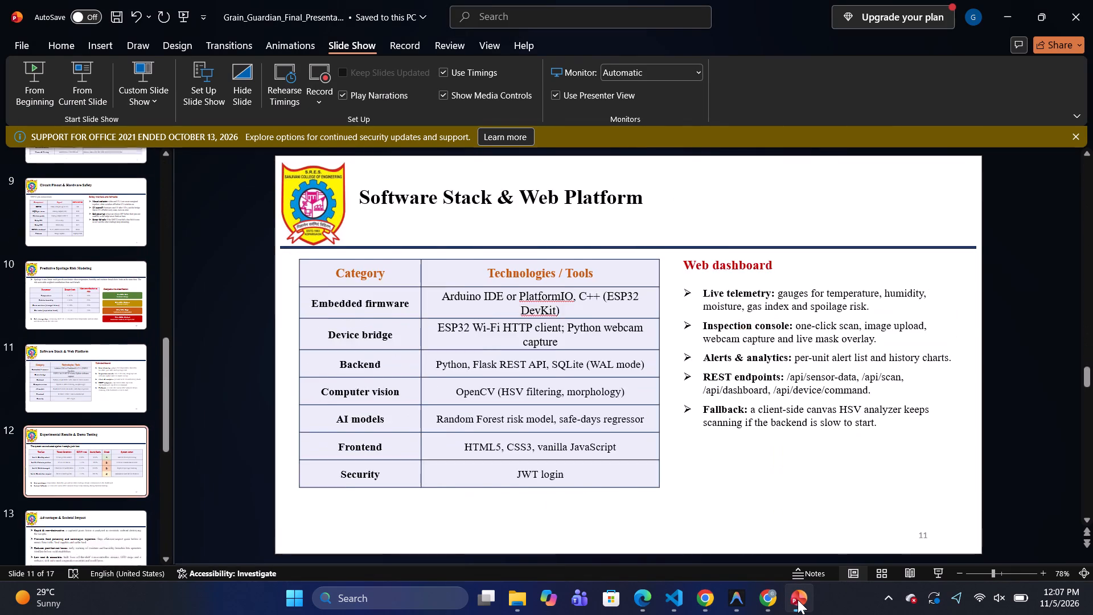
{"action": "key", "text": "Down"}
{"action": "key", "text": "Down"}
{"action": "key", "text": "Down"}
{"action": "key", "text": "Up"}
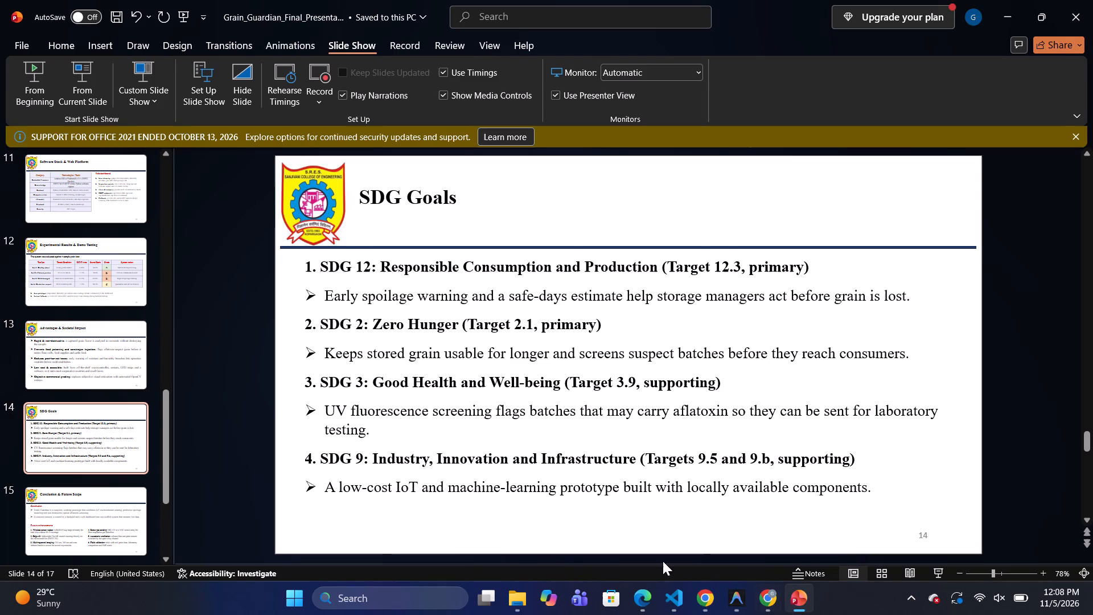
Look back through the slides from SDG Goals to the title slide.
{"action": "key", "text": "Up"}
{"action": "key", "text": "Up"}
{"action": "key", "text": "Up"}
{"action": "key", "text": "Up"}
{"action": "key", "text": "Up"}
{"action": "key", "text": "Up"}
{"action": "key", "text": "Up"}
{"action": "key", "text": "Up"}
{"action": "key", "text": "Up"}
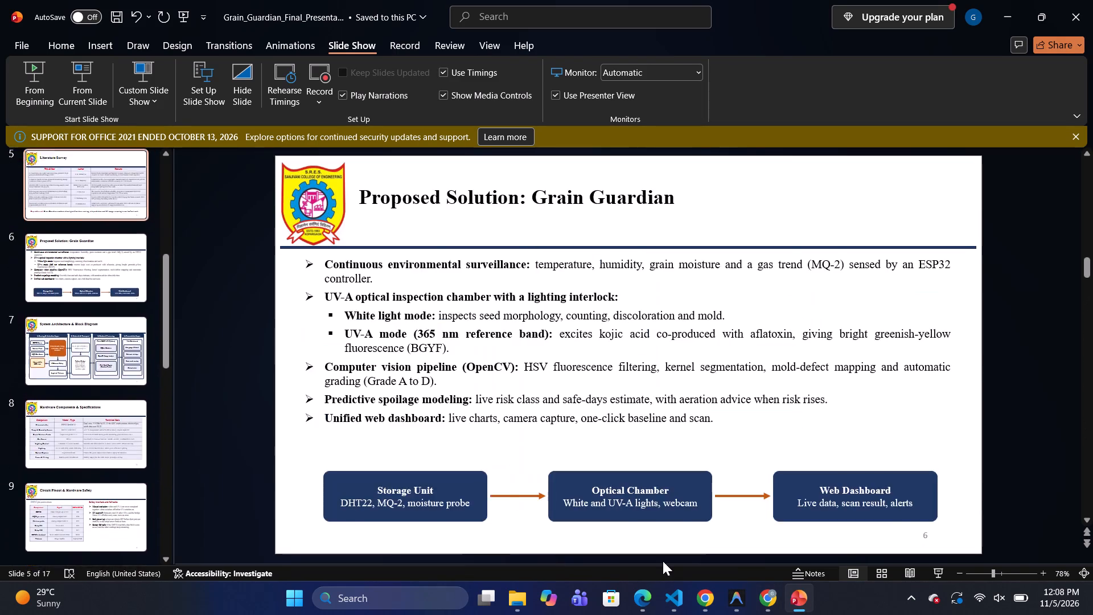
{"action": "key", "text": "Up"}
{"action": "key", "text": "Up"}
{"action": "key", "text": "Up"}
{"action": "key", "text": "Up"}
{"action": "key", "text": "Up"}
{"action": "key", "text": "Up"}
{"action": "key", "text": "Up"}
{"action": "key", "text": "Up"}
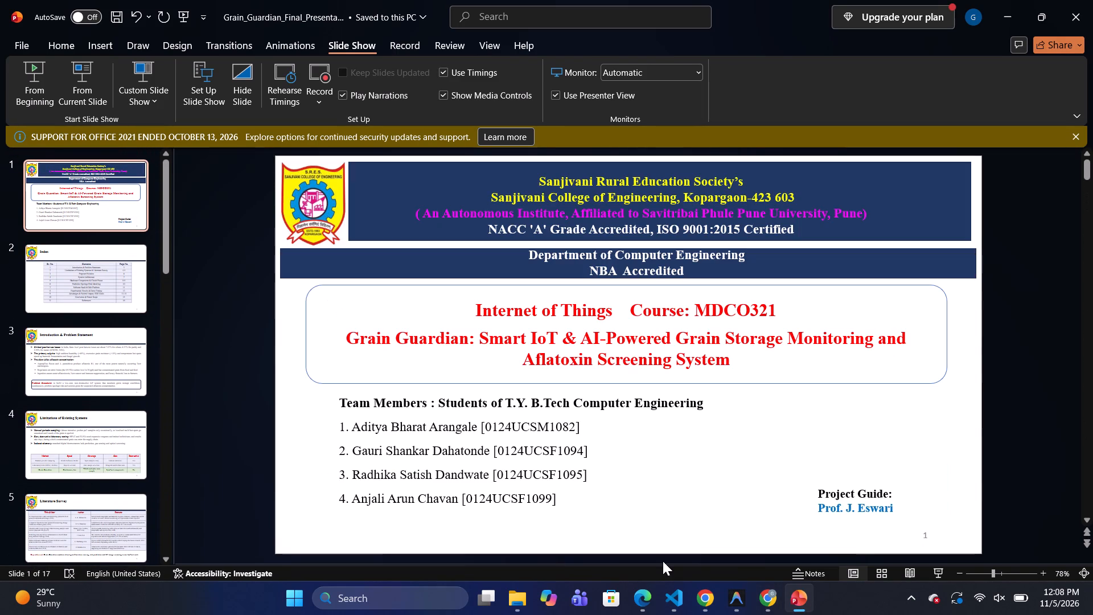
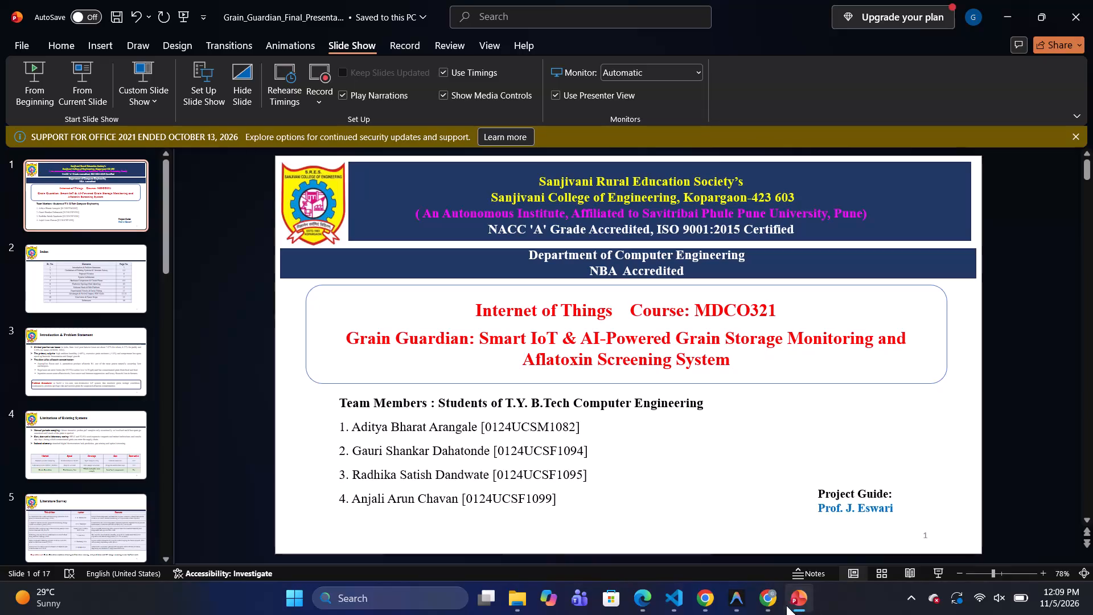
Switch to Chrome to check the Grain Guardian dashboard's live readings and light controls, and return to the PowerPoint presentation.
{"action": "left_click", "coordinate": [697, 595]}
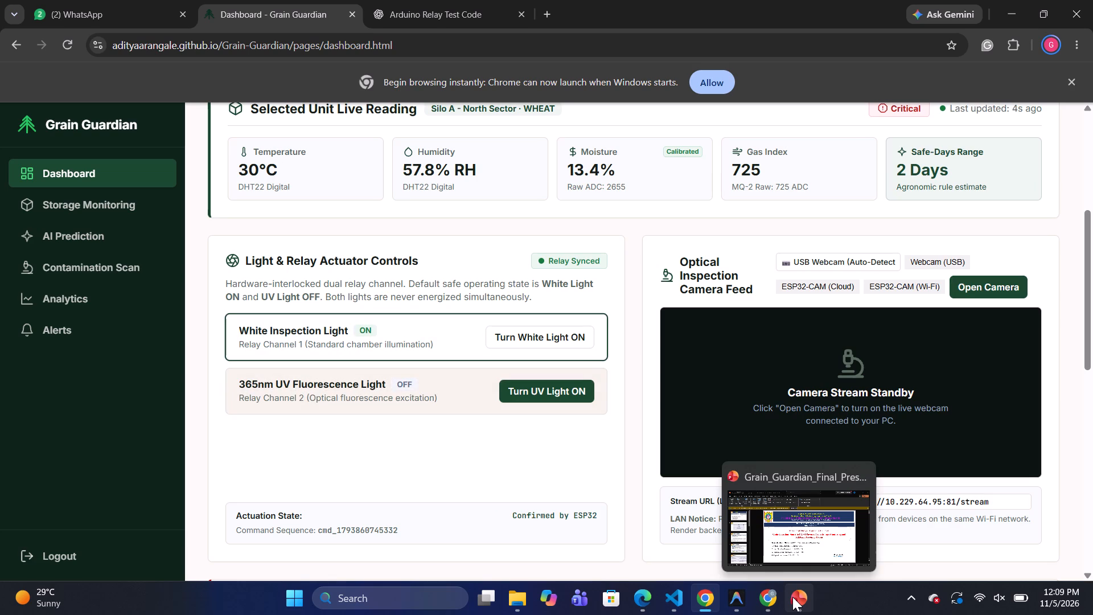
{"action": "left_click", "coordinate": [792, 597]}
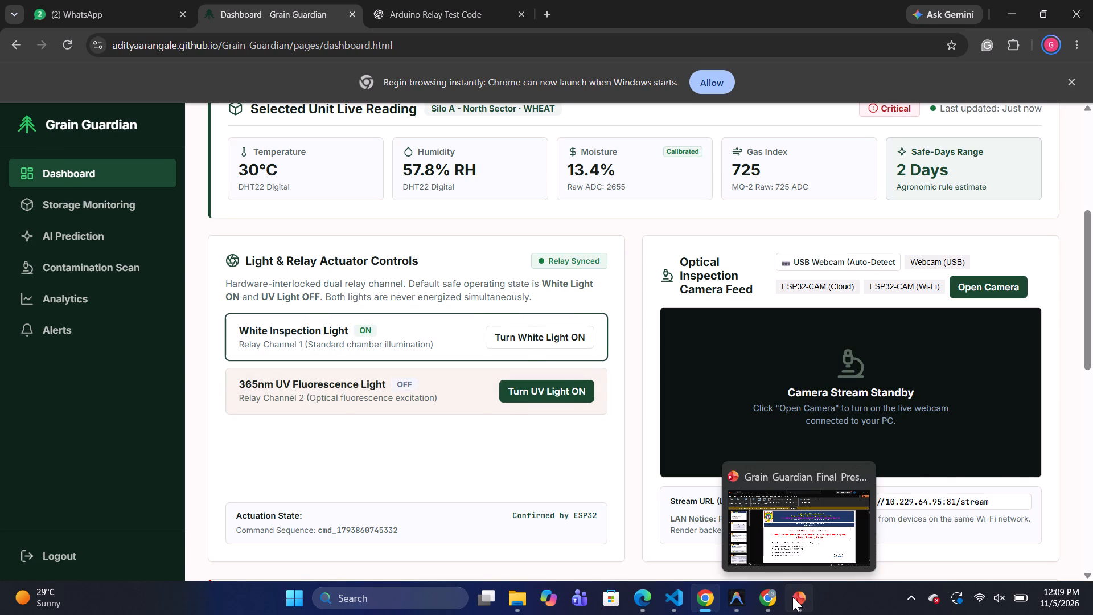
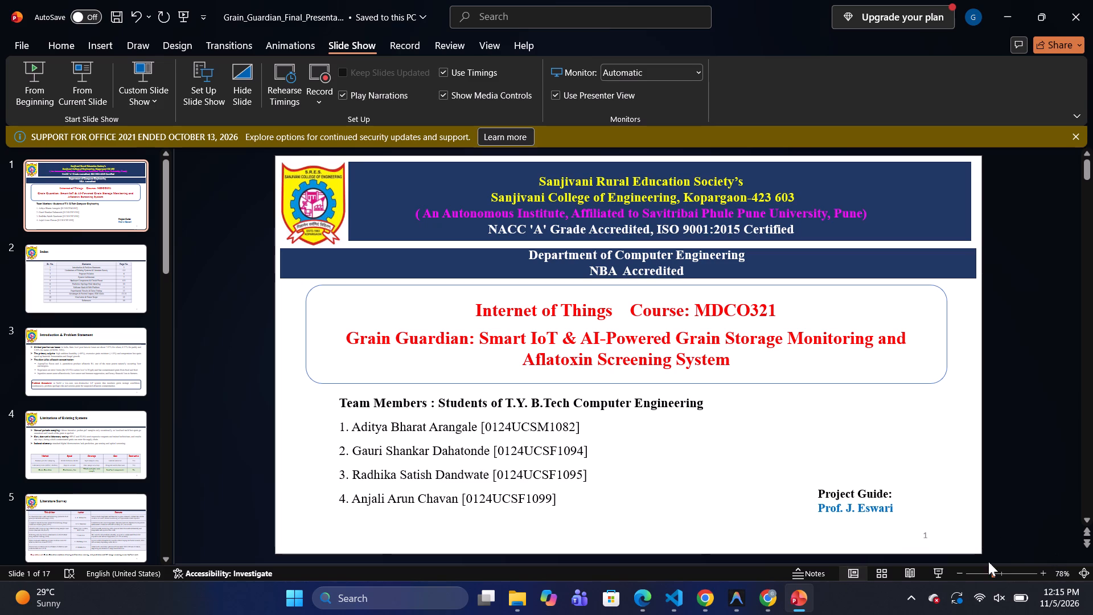
{"action": "left_click", "coordinate": [22, 78]}
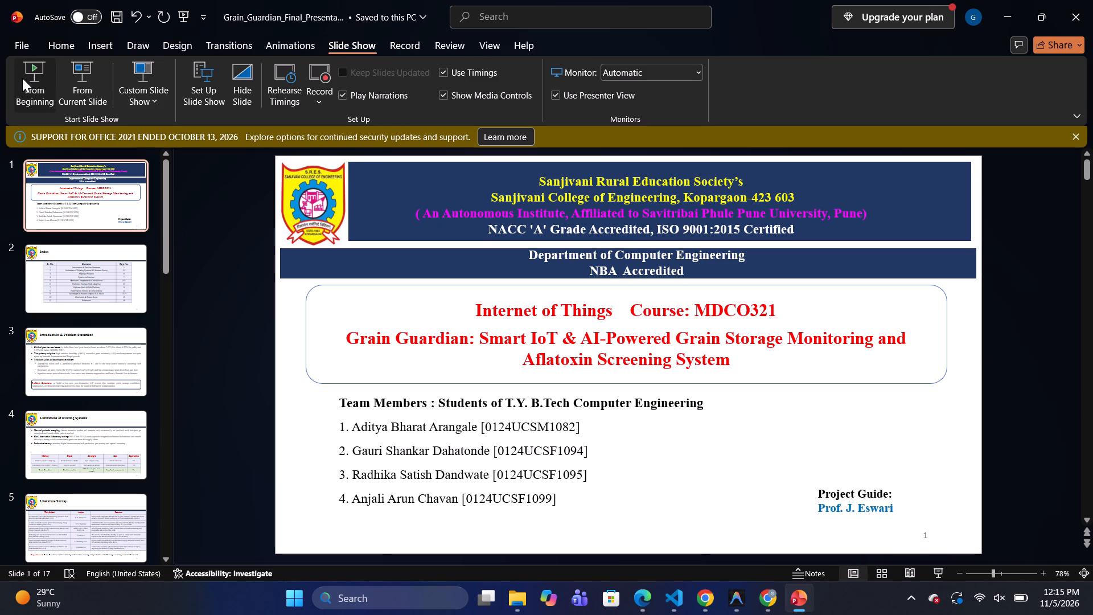
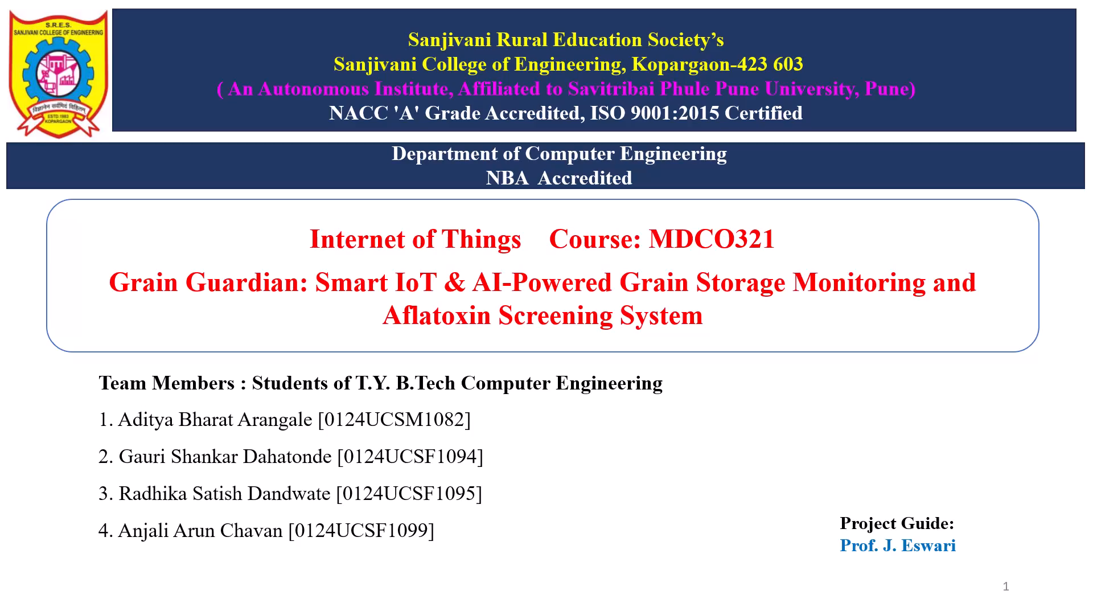
Page through the Index slide and the slide after it in the running slide show, and return to the title slide.
{"action": "key", "text": "Right"}
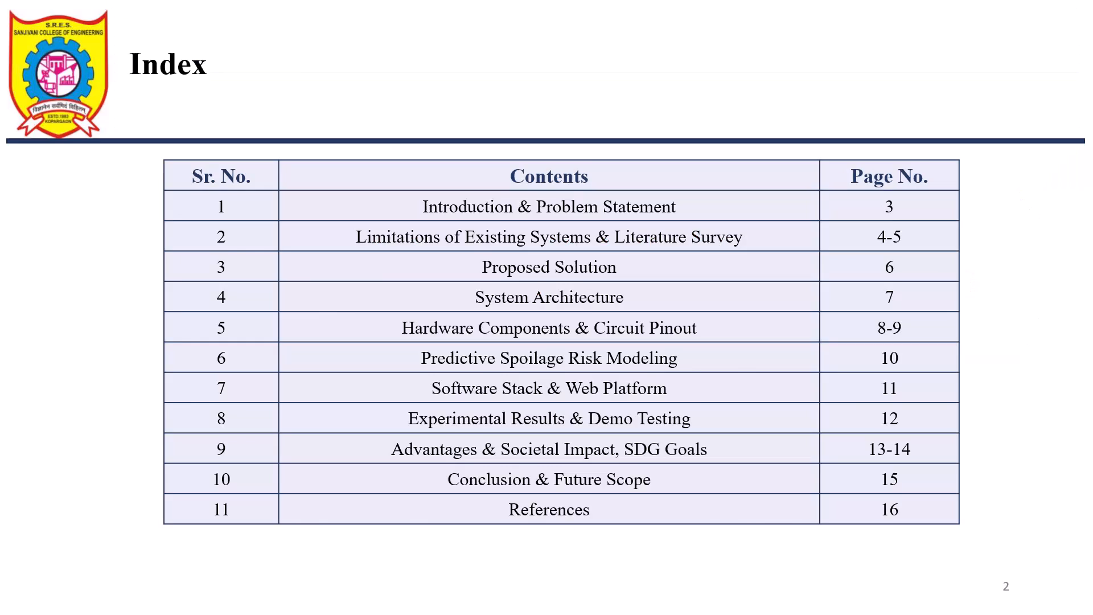
{"action": "key", "text": "Right"}
{"action": "key", "text": "Left"}
{"action": "key", "text": "Left"}
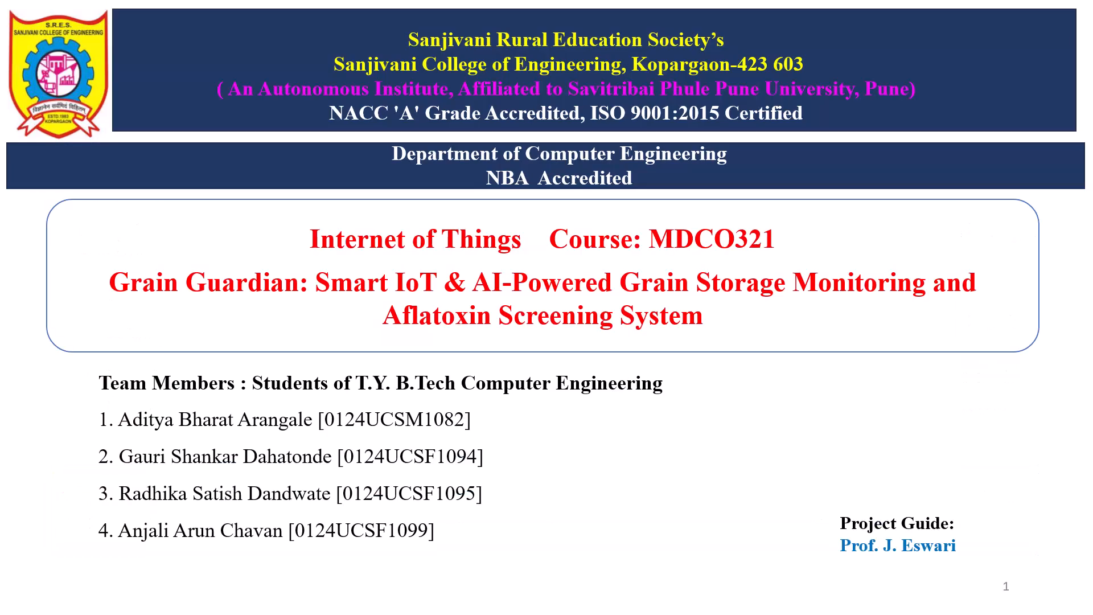
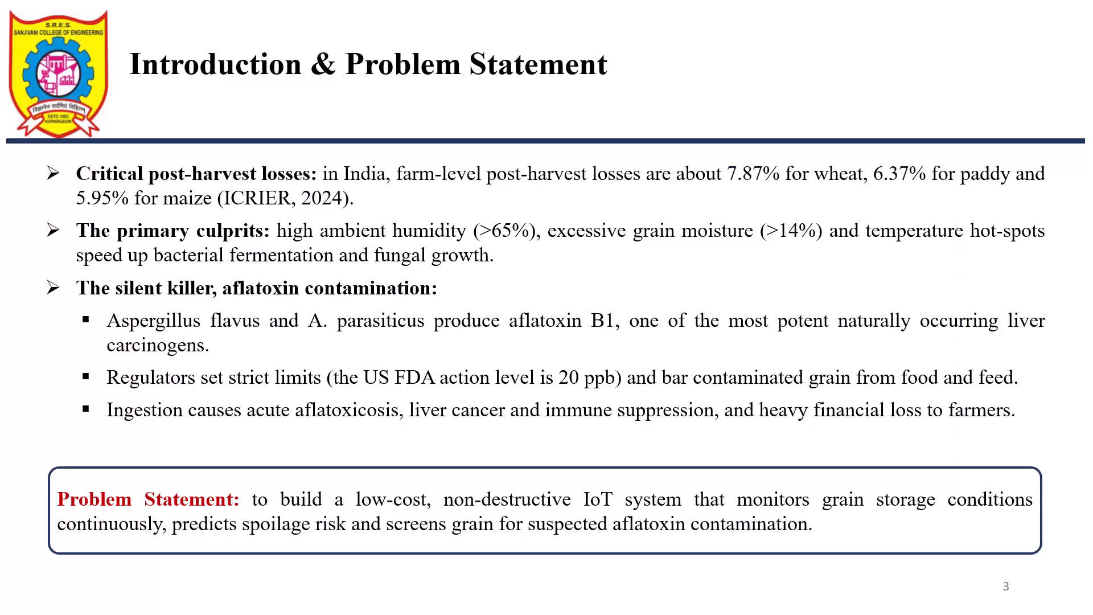
{"action": "scroll", "coordinate": [369, 519], "scroll_direction": "left", "scroll_amount": 1}
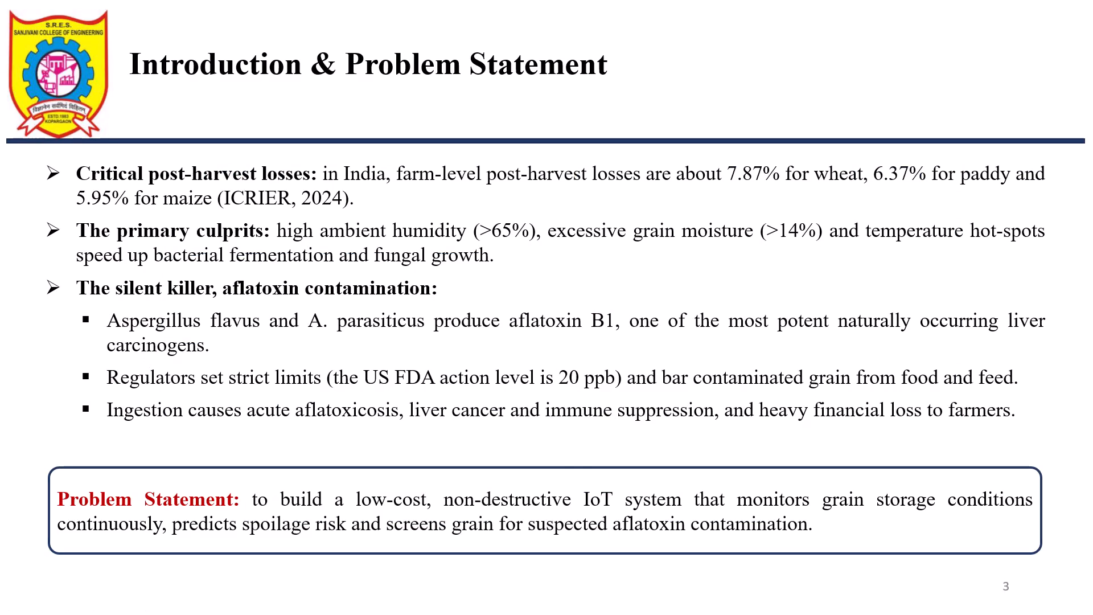
{"action": "key", "text": "Left"}
{"action": "key", "text": "Left"}
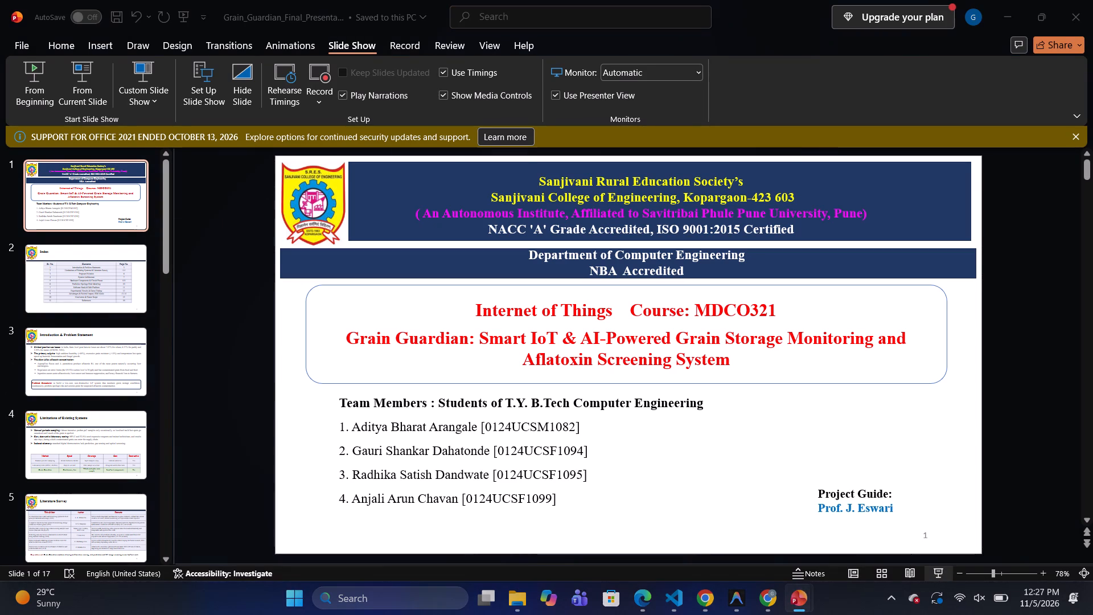
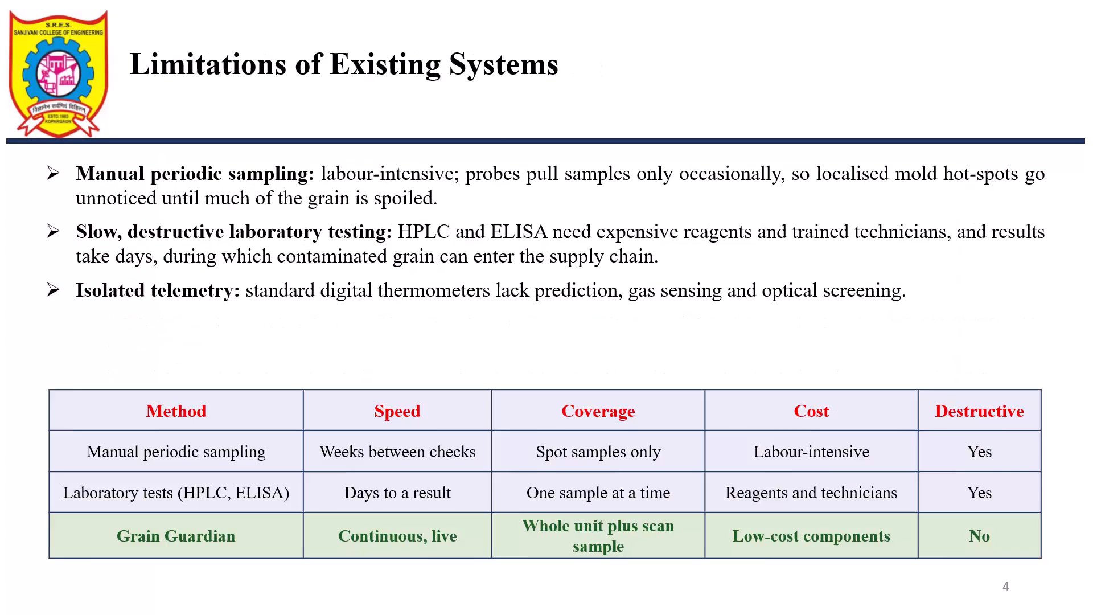
Advance the slide show from the Limitations of Existing Systems slide through Conclusion & Future Scope to the References slide.
{"action": "key", "text": "Right"}
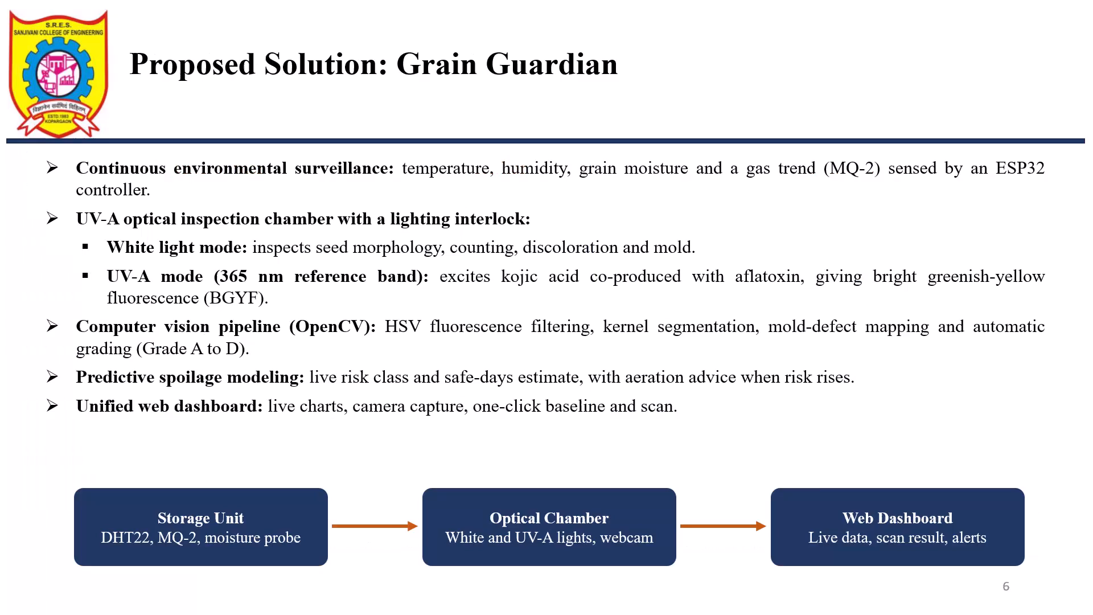
{"action": "key", "text": "Right"}
{"action": "key", "text": "Right"}
{"action": "key", "text": "Right"}
{"action": "key", "text": "Right"}
{"action": "key", "text": "Right"}
{"action": "key", "text": "Right"}
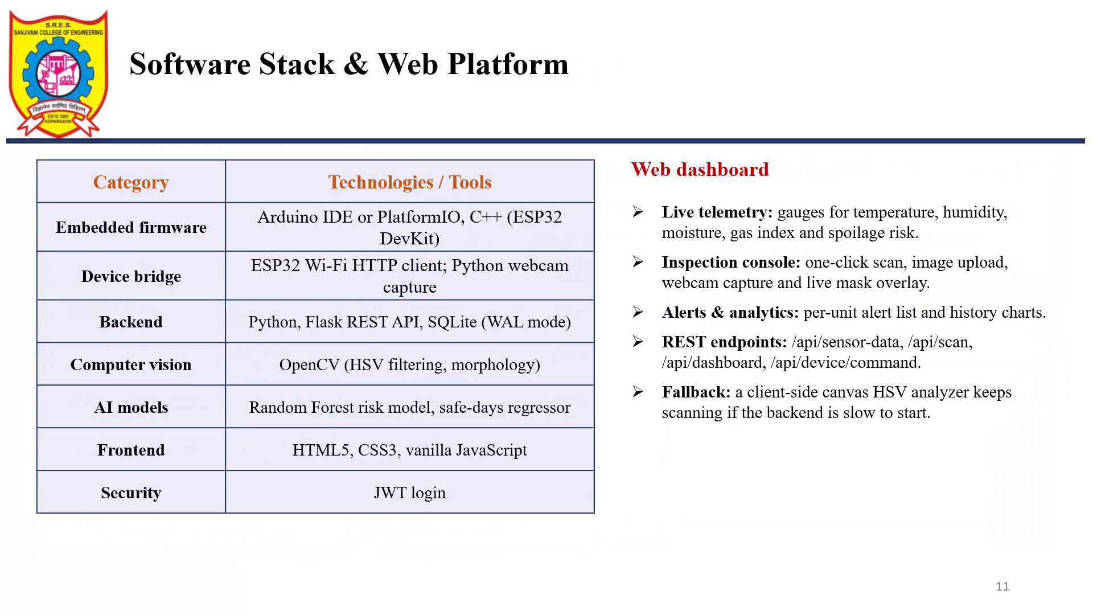
{"action": "key", "text": "Right"}
{"action": "key", "text": "Right"}
{"action": "key", "text": "Right"}
{"action": "key", "text": "Right"}
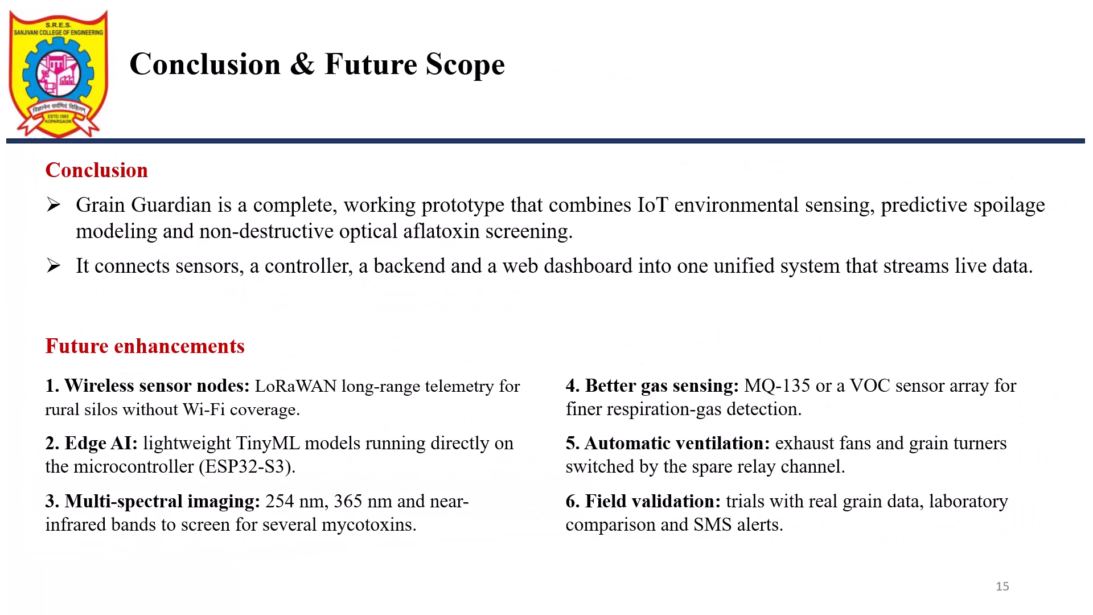
{"action": "key", "text": "Right"}
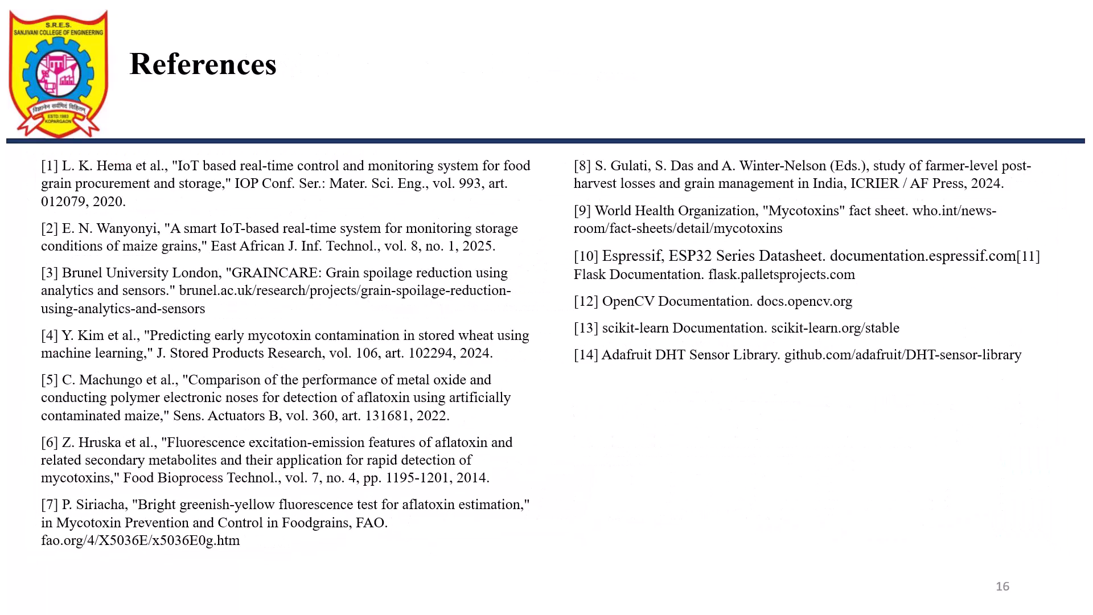
Go back through the slide show from the References slide to the title slide.
{"action": "key", "text": "Up"}
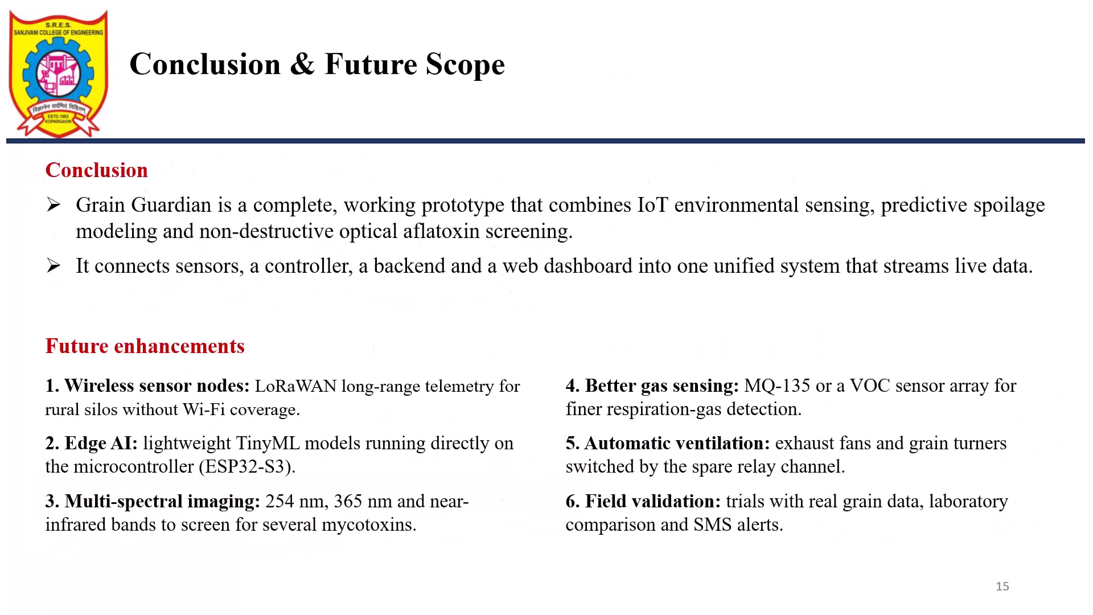
{"action": "key", "text": "Up"}
{"action": "key", "text": "Up"}
{"action": "key", "text": "Up"}
{"action": "key", "text": "Up"}
{"action": "key", "text": "Up"}
{"action": "key", "text": "Up"}
{"action": "key", "text": "Up"}
{"action": "key", "text": "Up"}
{"action": "key", "text": "Up"}
{"action": "key", "text": "Up"}
{"action": "key", "text": "Up"}
{"action": "key", "text": "Up"}
{"action": "key", "text": "Up"}
{"action": "key", "text": "Up"}
{"action": "key", "text": "Up"}
{"action": "key", "text": "Up"}
{"action": "key", "text": "Up"}
{"action": "key", "text": "Up"}
{"action": "key", "text": "Up"}
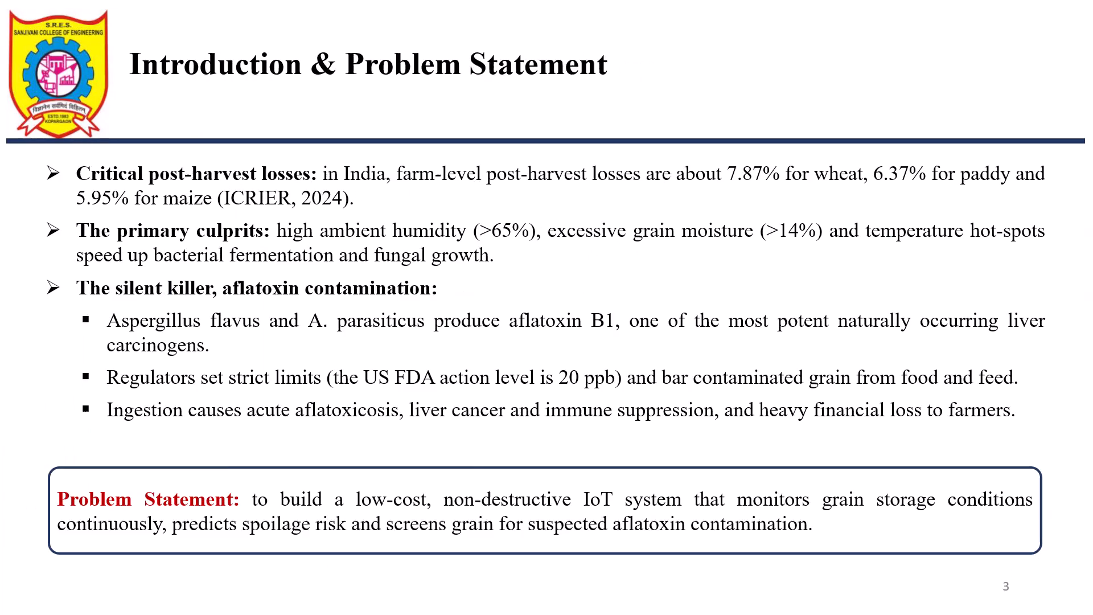
{"action": "key", "text": "Up"}
{"action": "key", "text": "Up"}
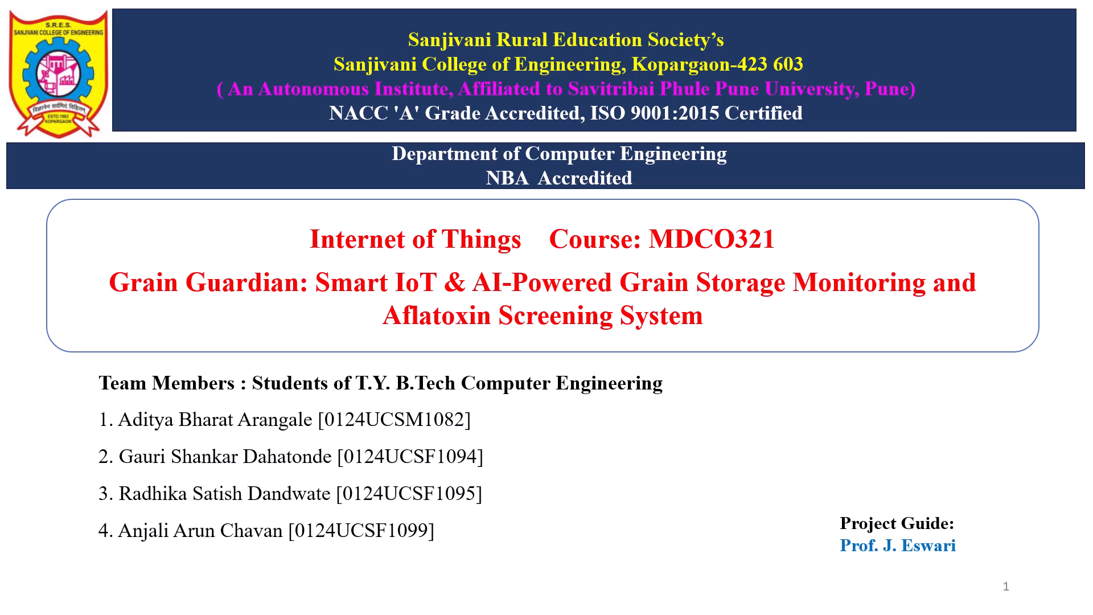